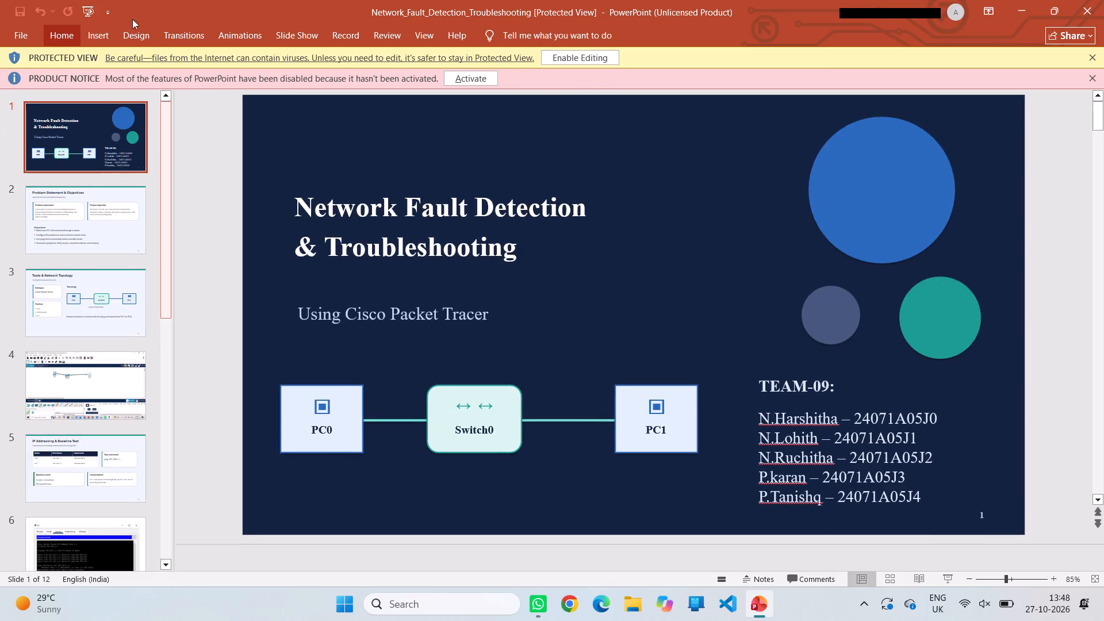
Start the Network Fault Detection & Troubleshooting slide show from the current title slide.
left_click(186, 39)
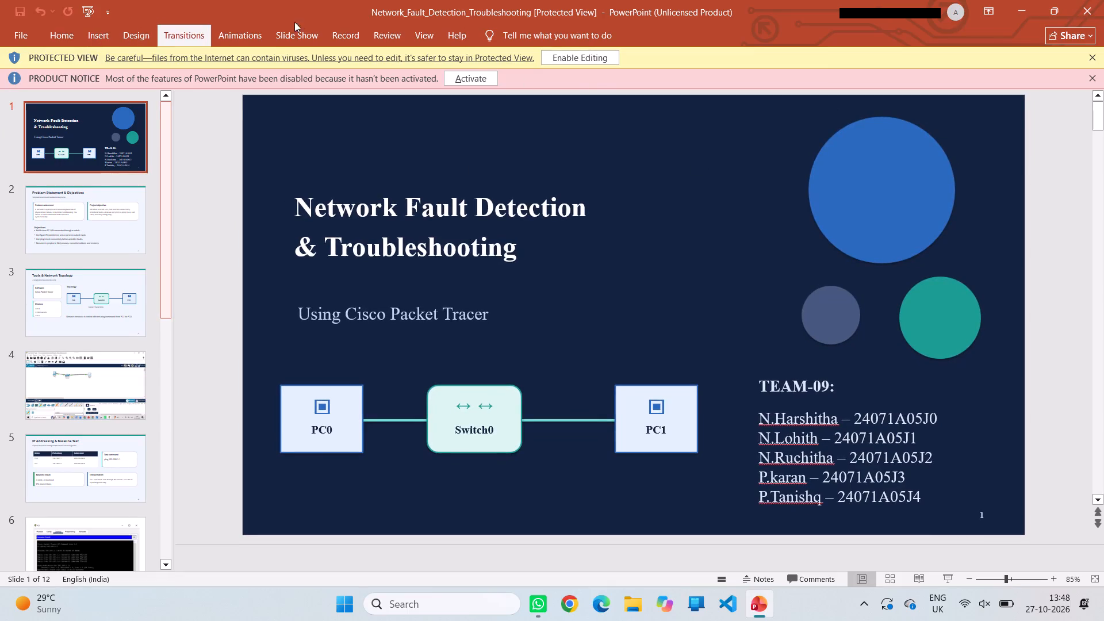
left_click(307, 34)
left_click(47, 60)
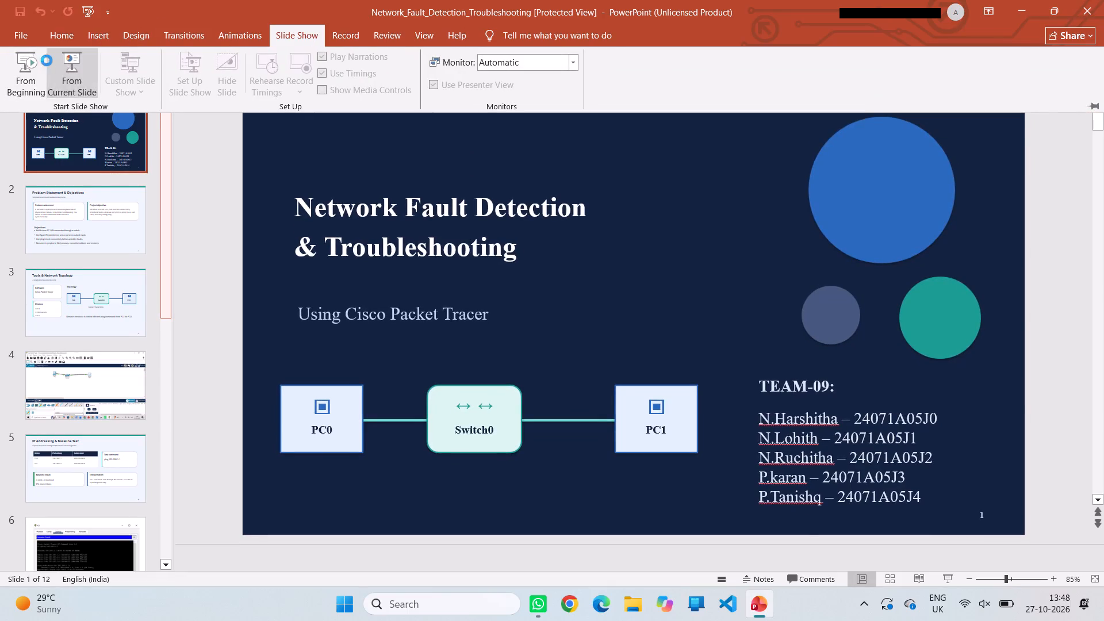
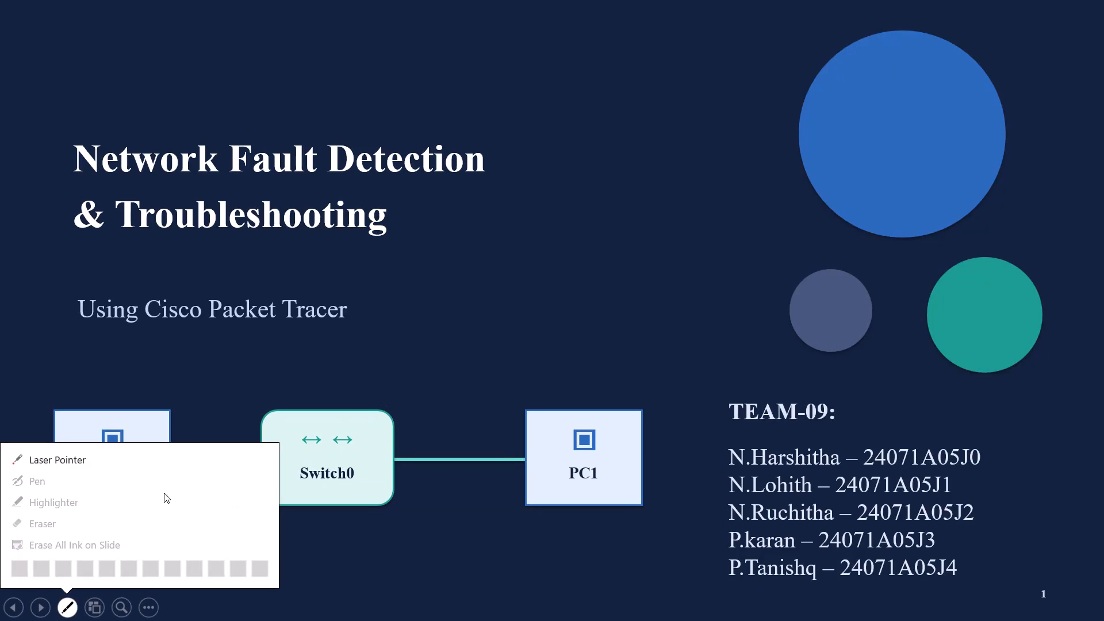
Turn on the laser pointer and sweep it over the title slide from the subtitle to the Switch0 diagram.
left_click(158, 465)
left_click_drag(310, 350, 479, 306)
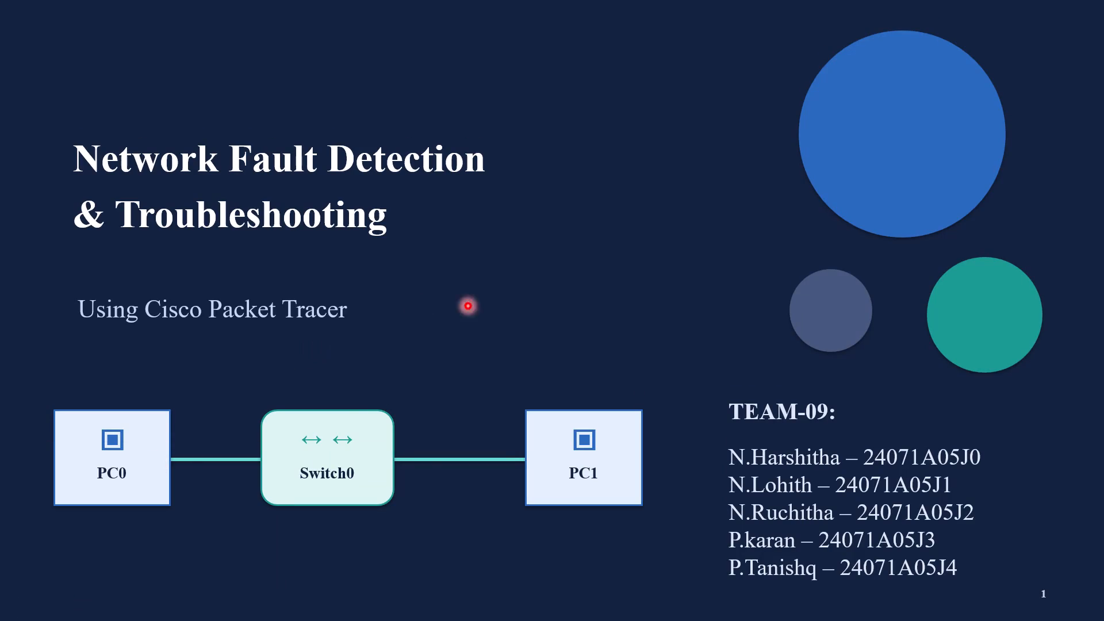
left_click_drag(479, 306, 332, 493)
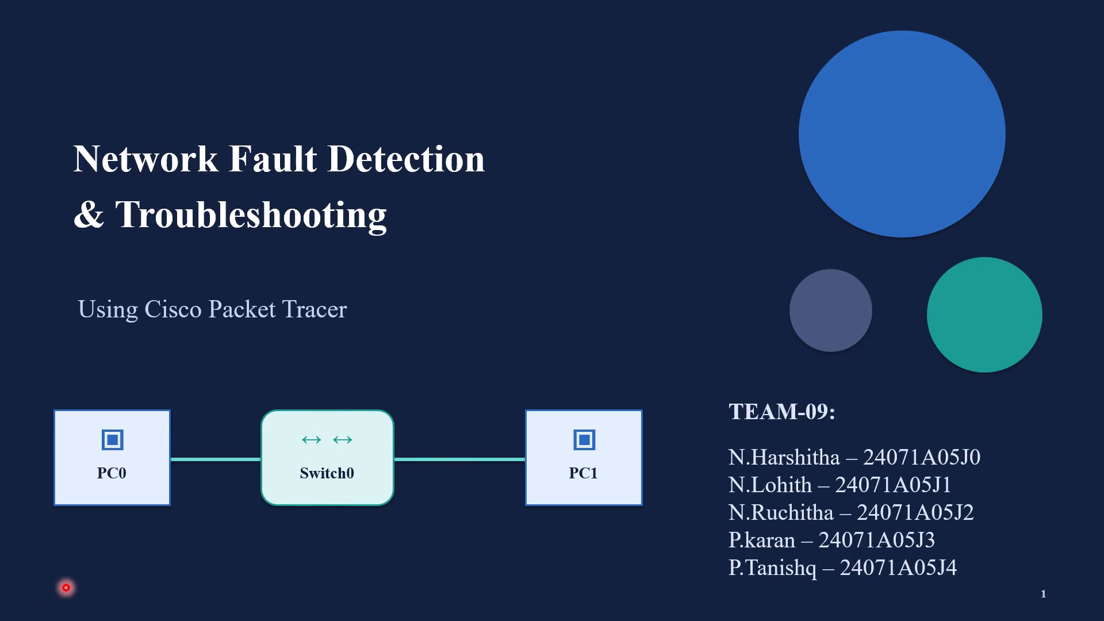
View the overview of all slides and return to the title slide, slide 1.
left_click(97, 604)
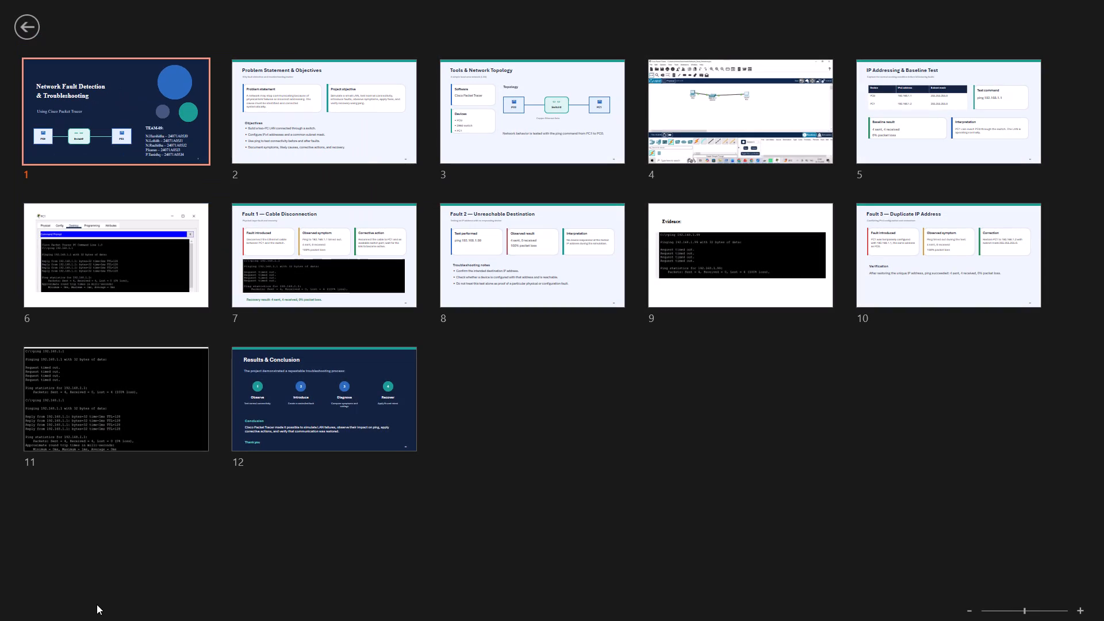
double_click(159, 110)
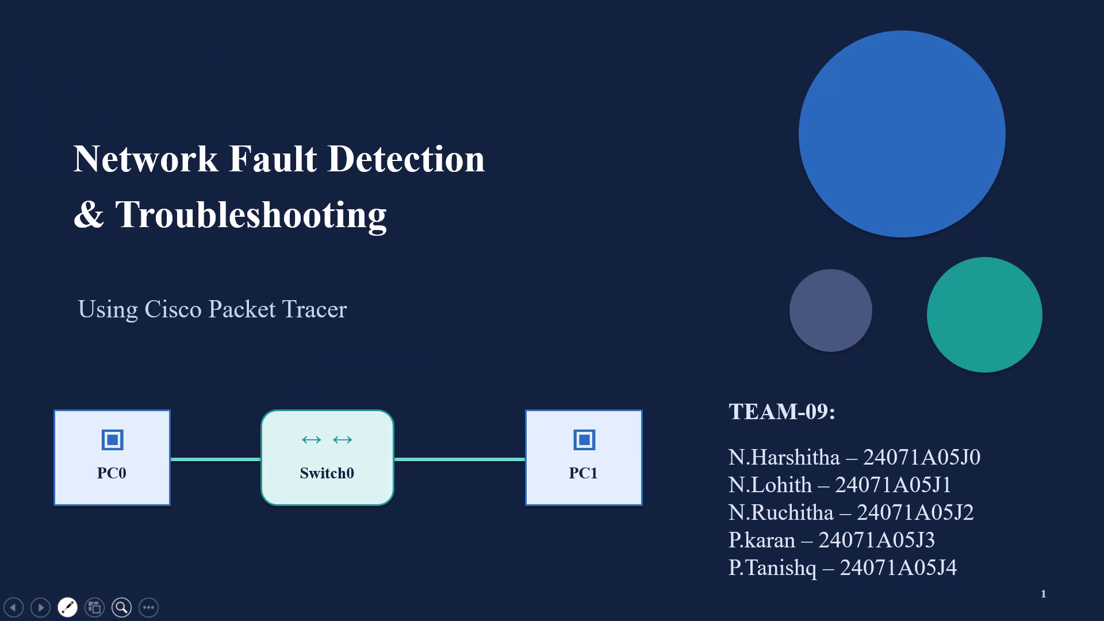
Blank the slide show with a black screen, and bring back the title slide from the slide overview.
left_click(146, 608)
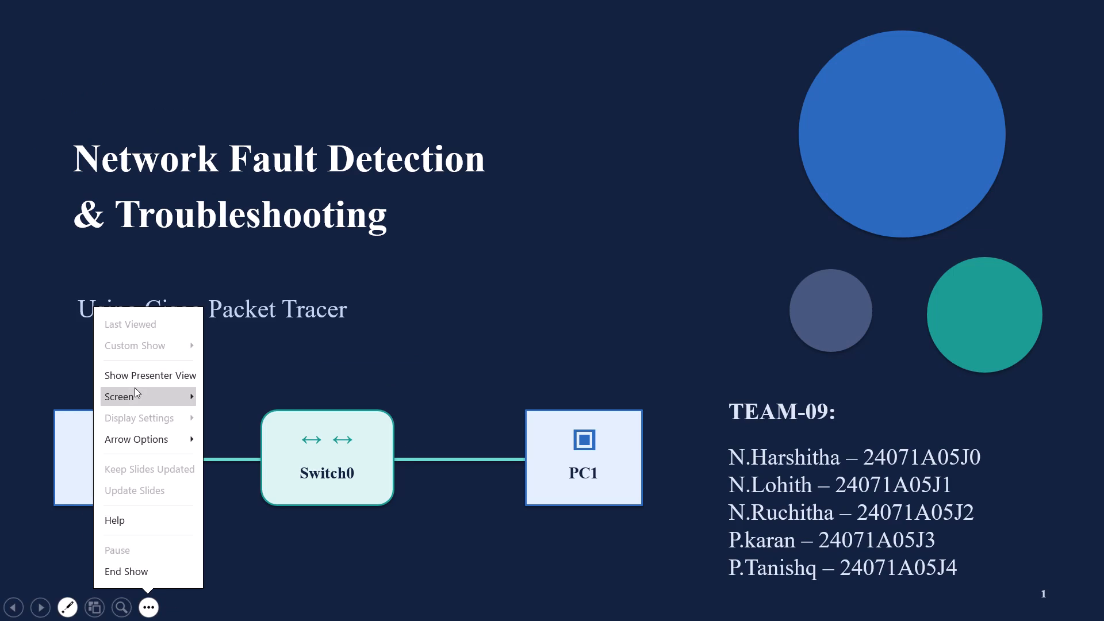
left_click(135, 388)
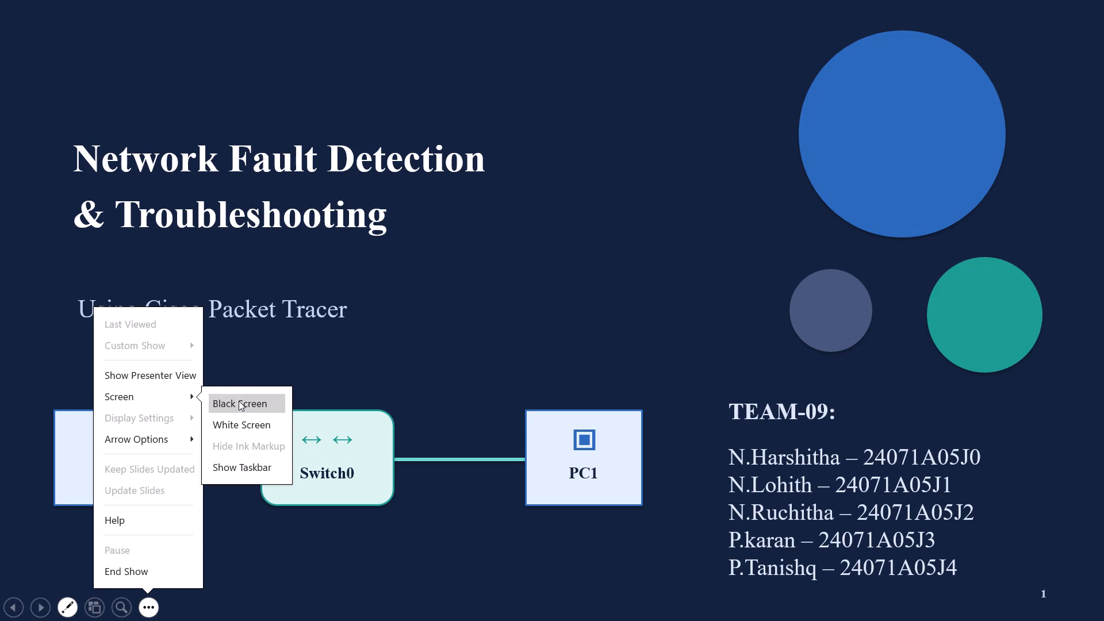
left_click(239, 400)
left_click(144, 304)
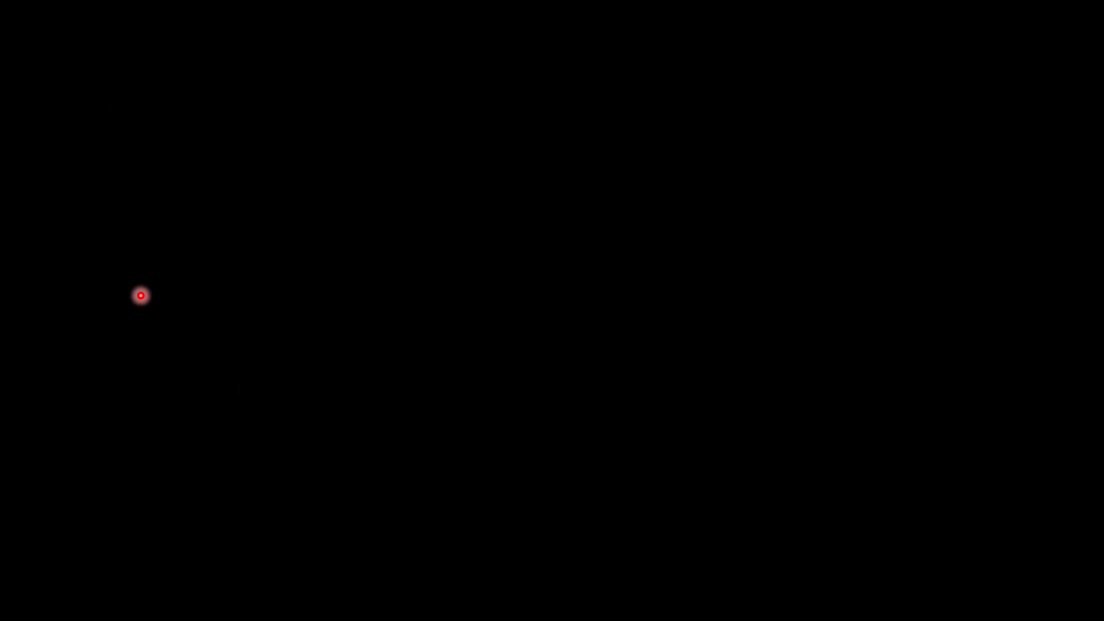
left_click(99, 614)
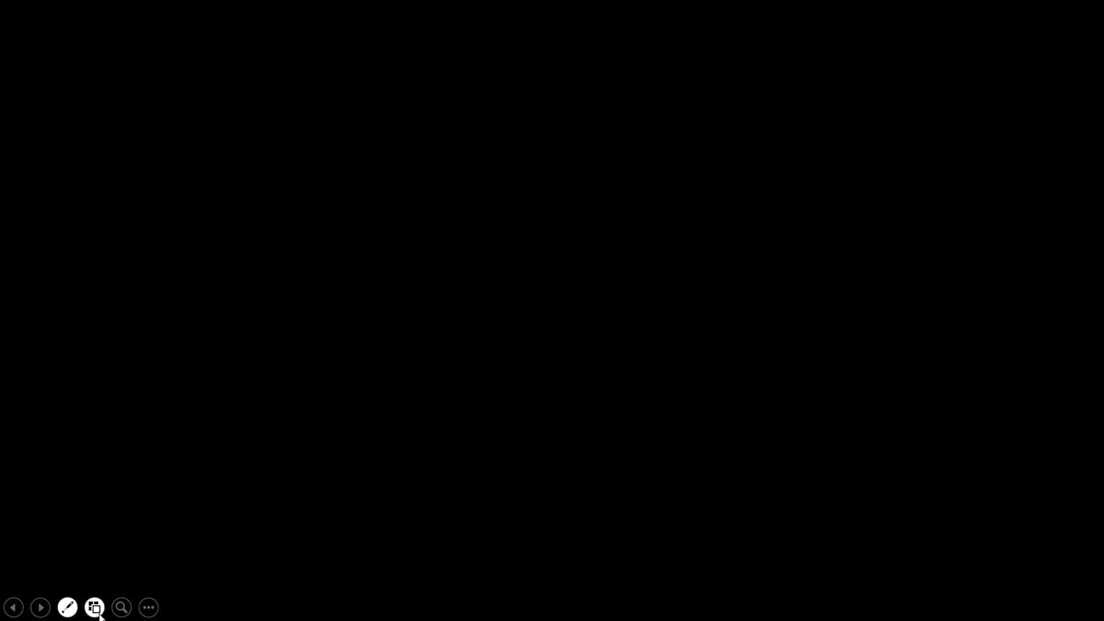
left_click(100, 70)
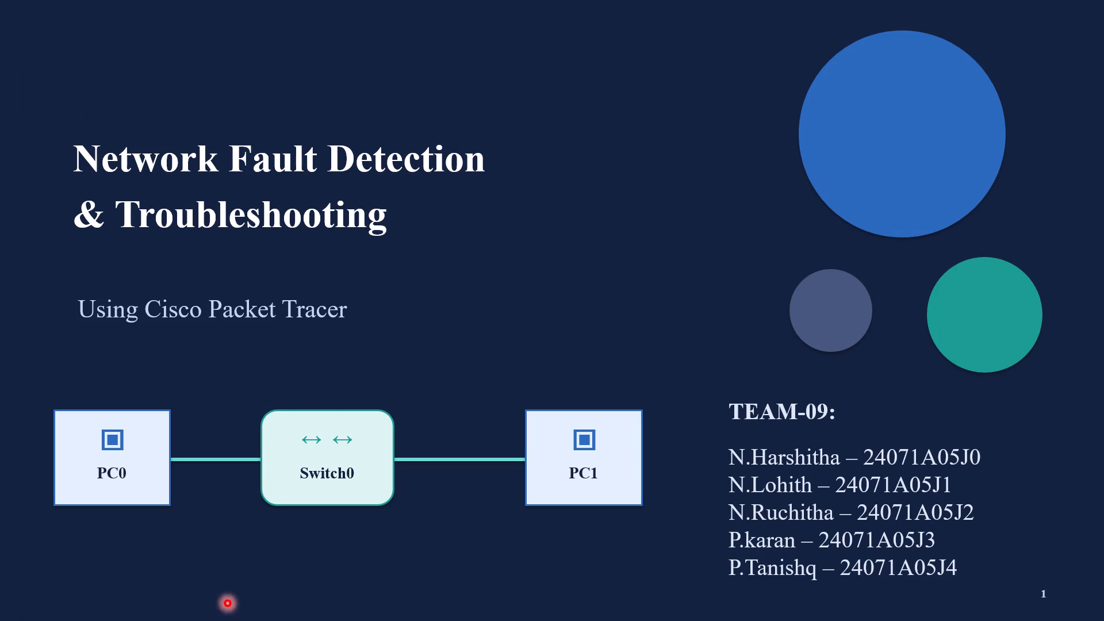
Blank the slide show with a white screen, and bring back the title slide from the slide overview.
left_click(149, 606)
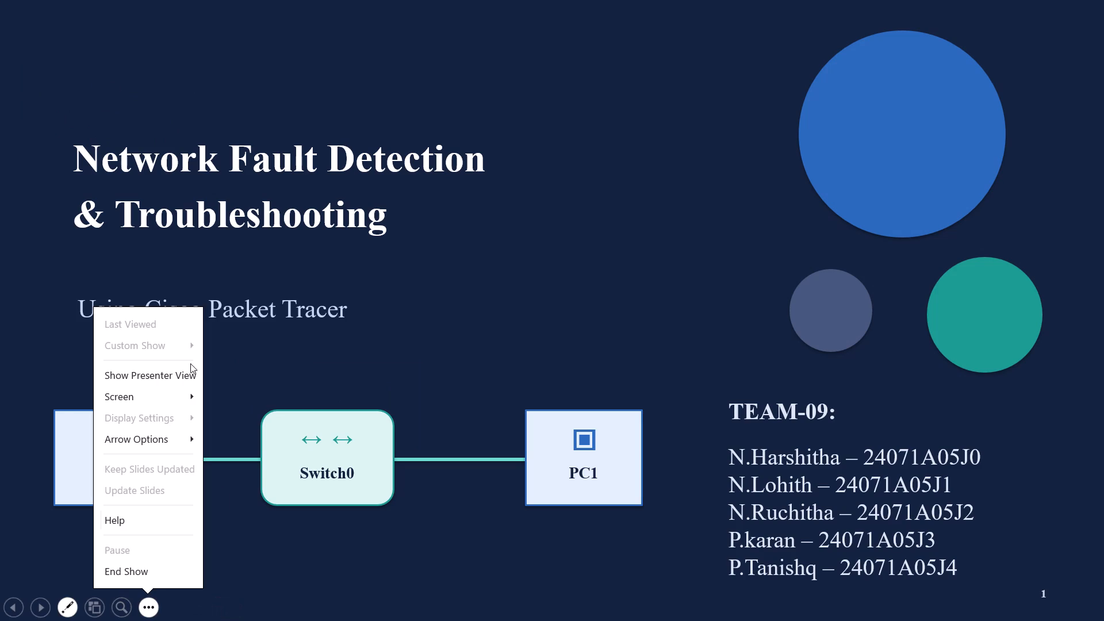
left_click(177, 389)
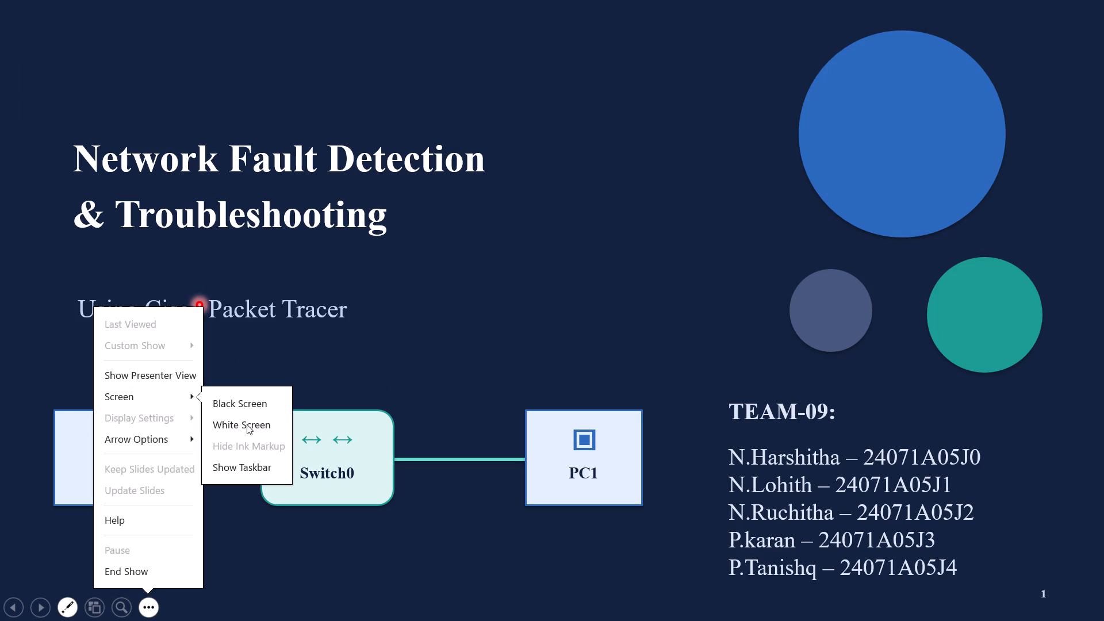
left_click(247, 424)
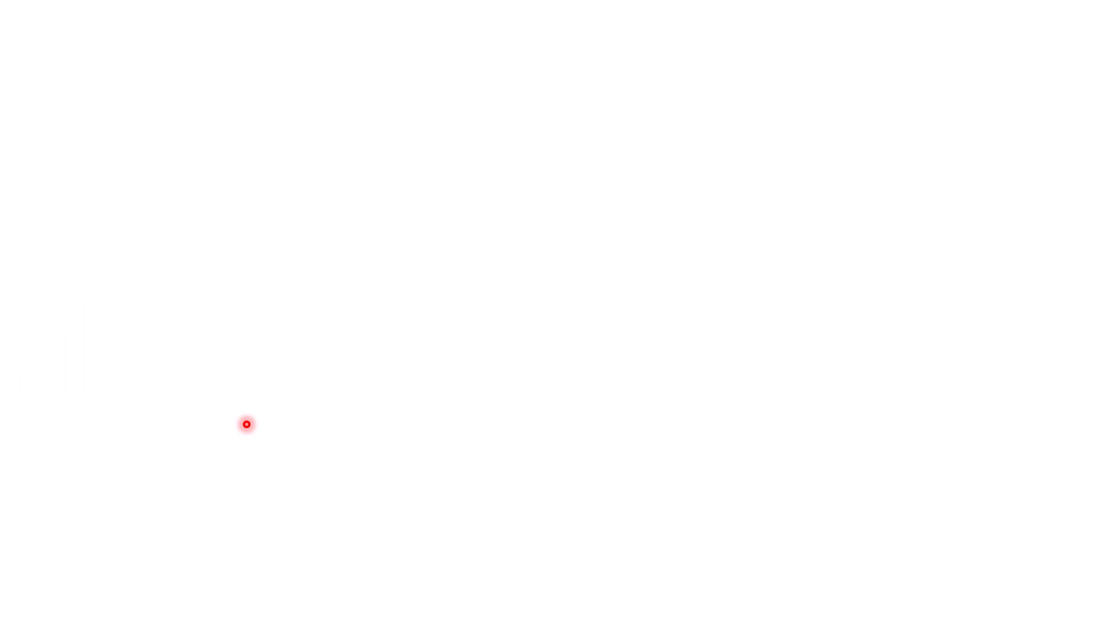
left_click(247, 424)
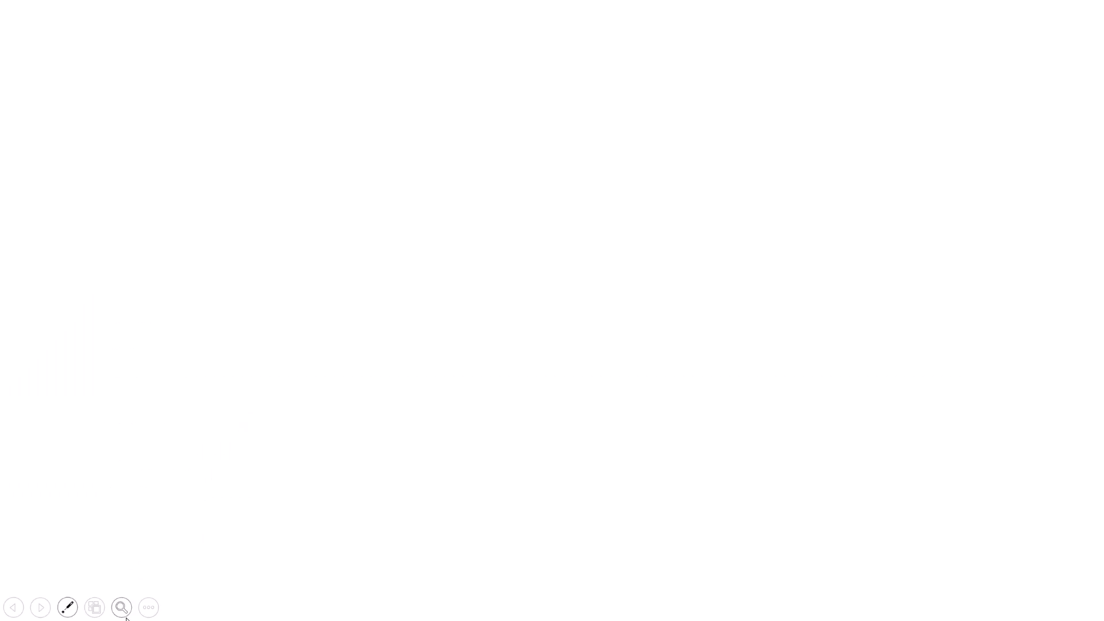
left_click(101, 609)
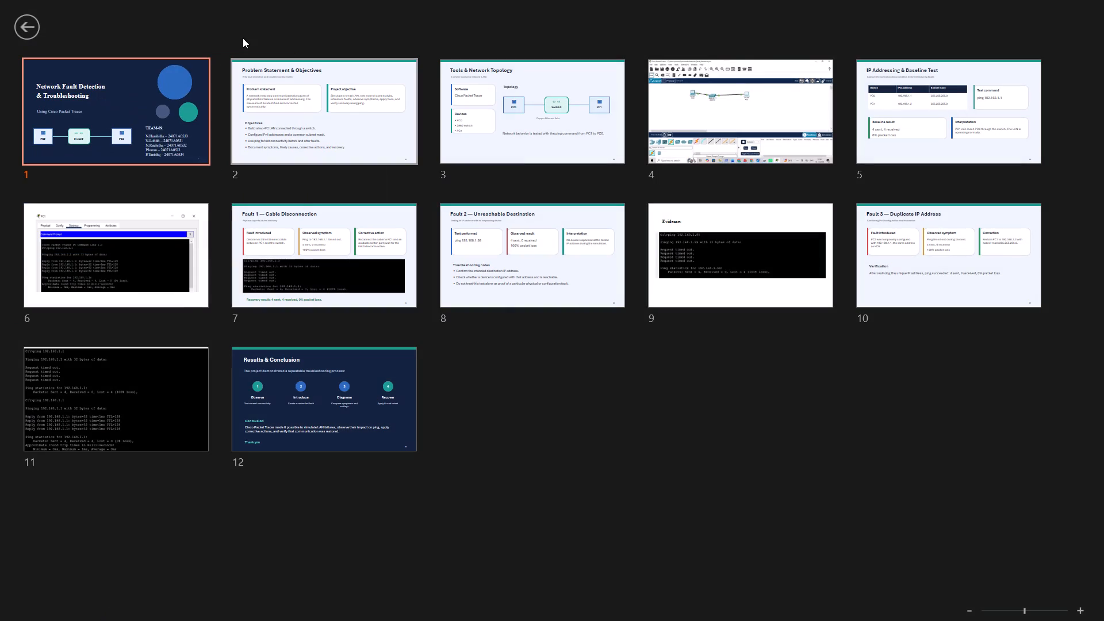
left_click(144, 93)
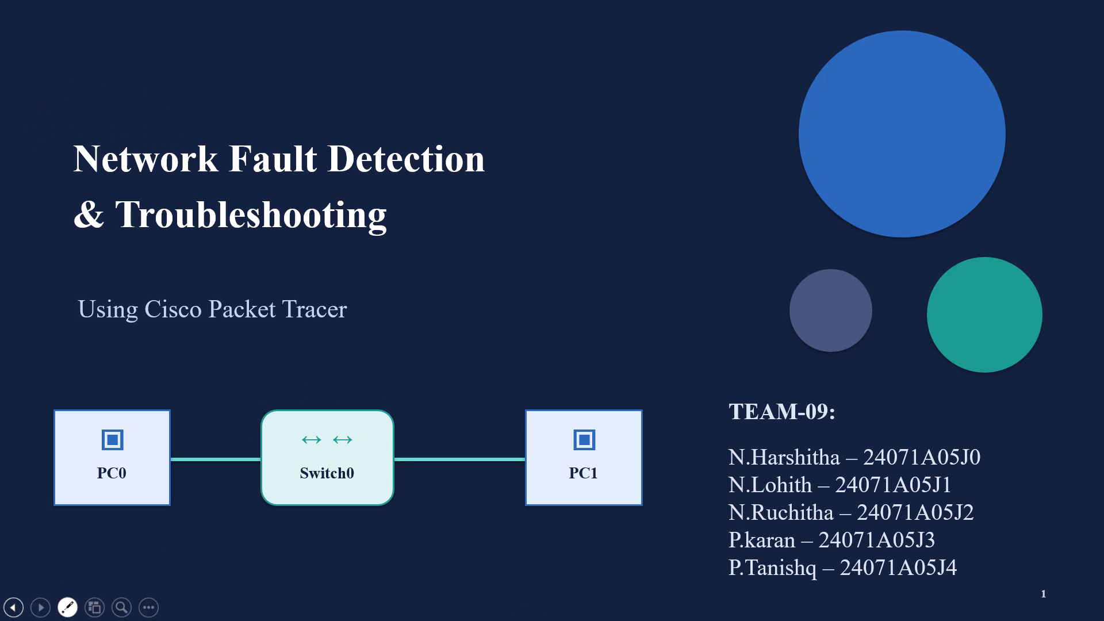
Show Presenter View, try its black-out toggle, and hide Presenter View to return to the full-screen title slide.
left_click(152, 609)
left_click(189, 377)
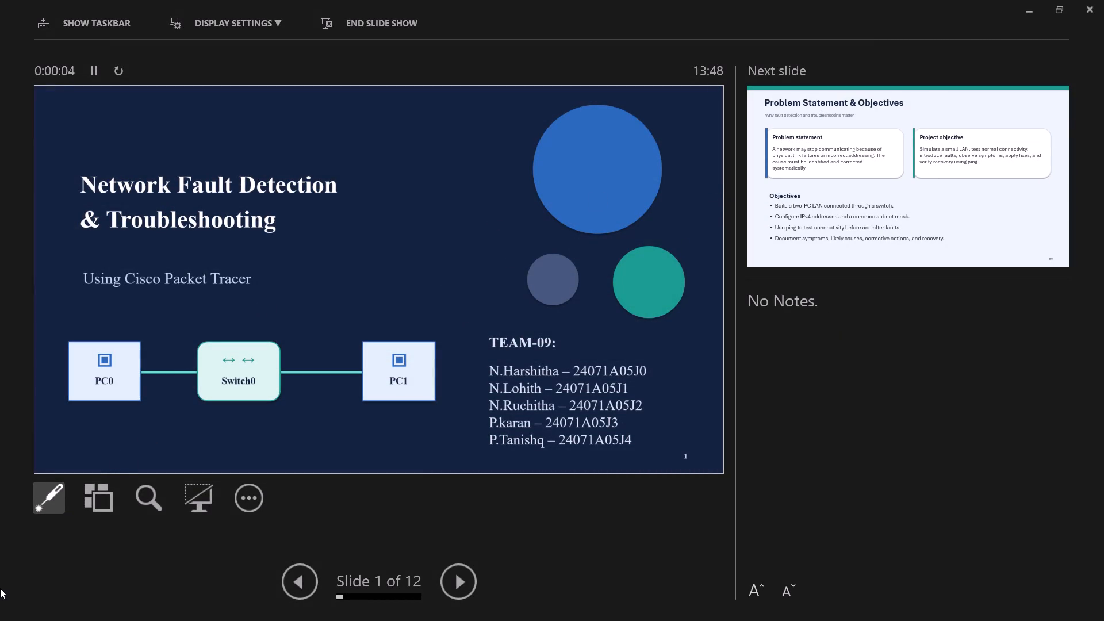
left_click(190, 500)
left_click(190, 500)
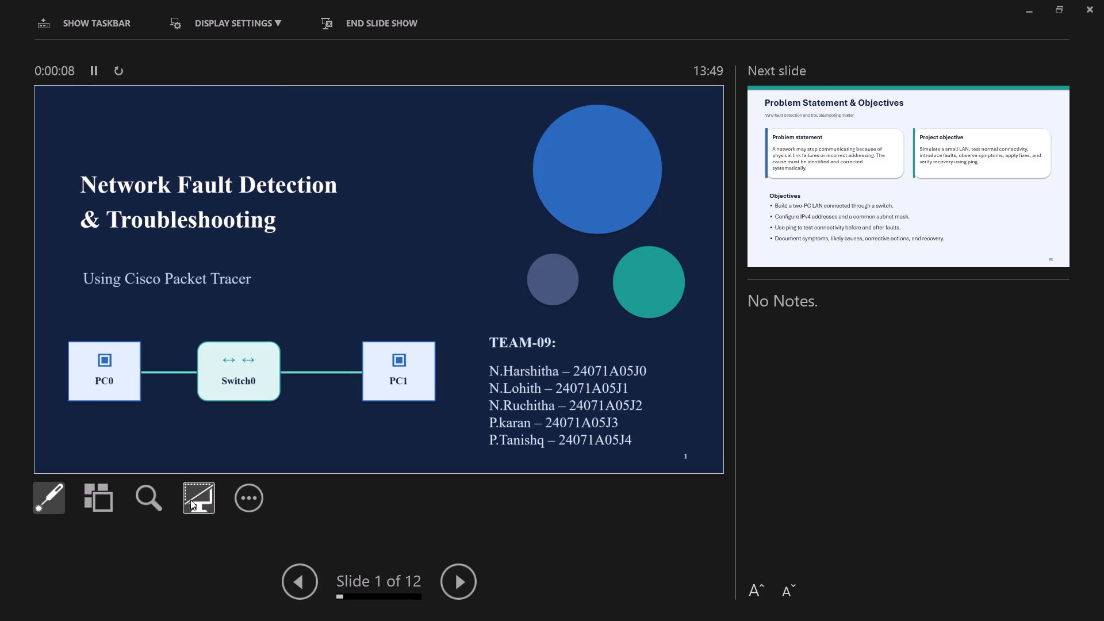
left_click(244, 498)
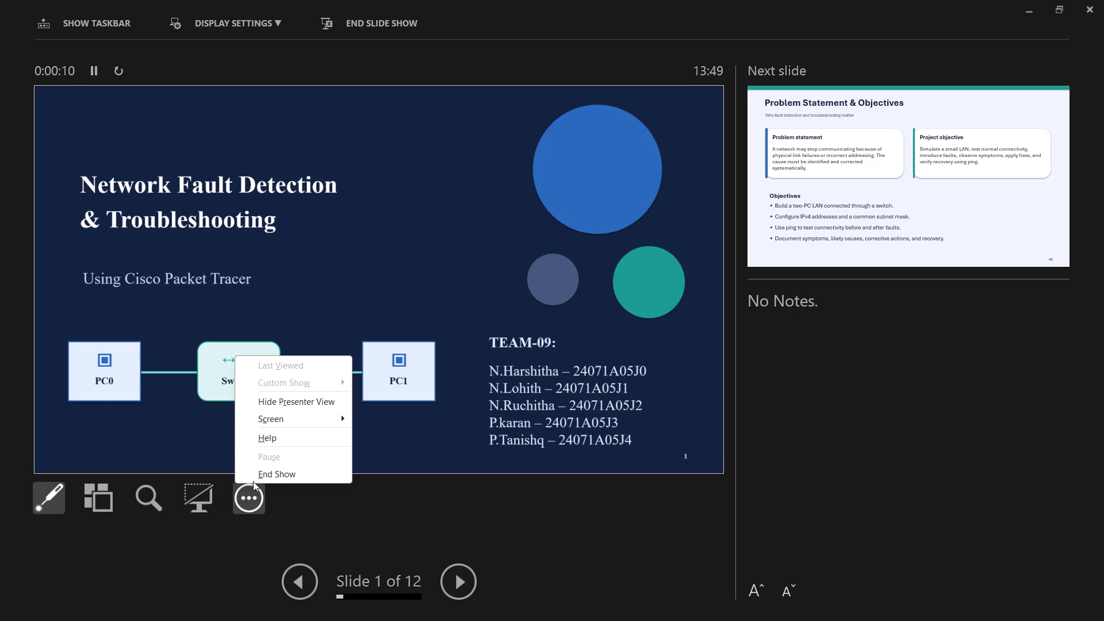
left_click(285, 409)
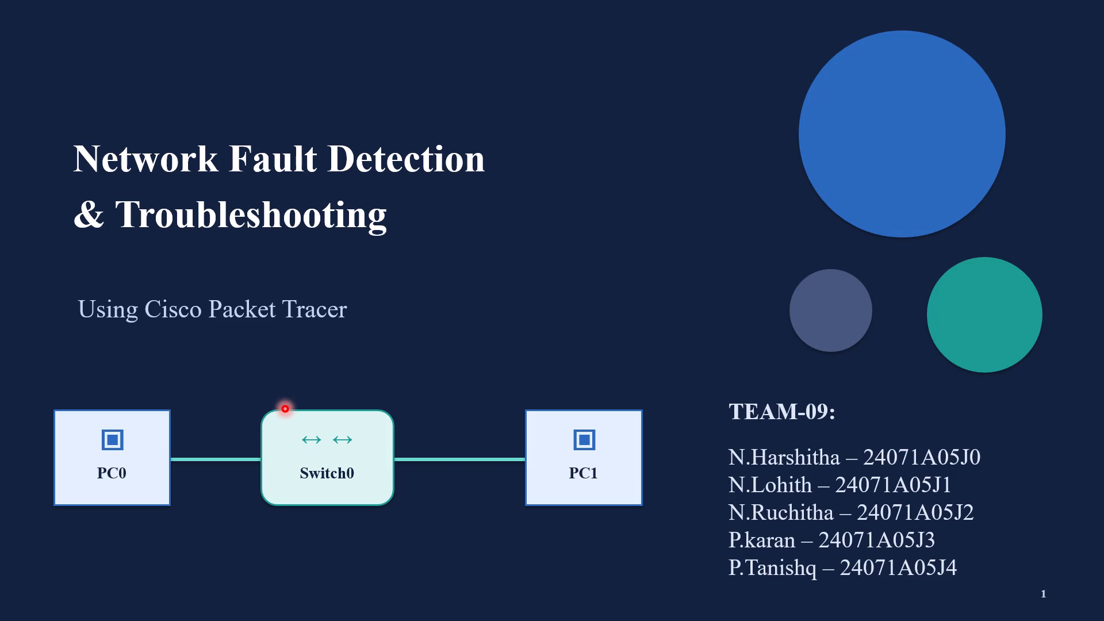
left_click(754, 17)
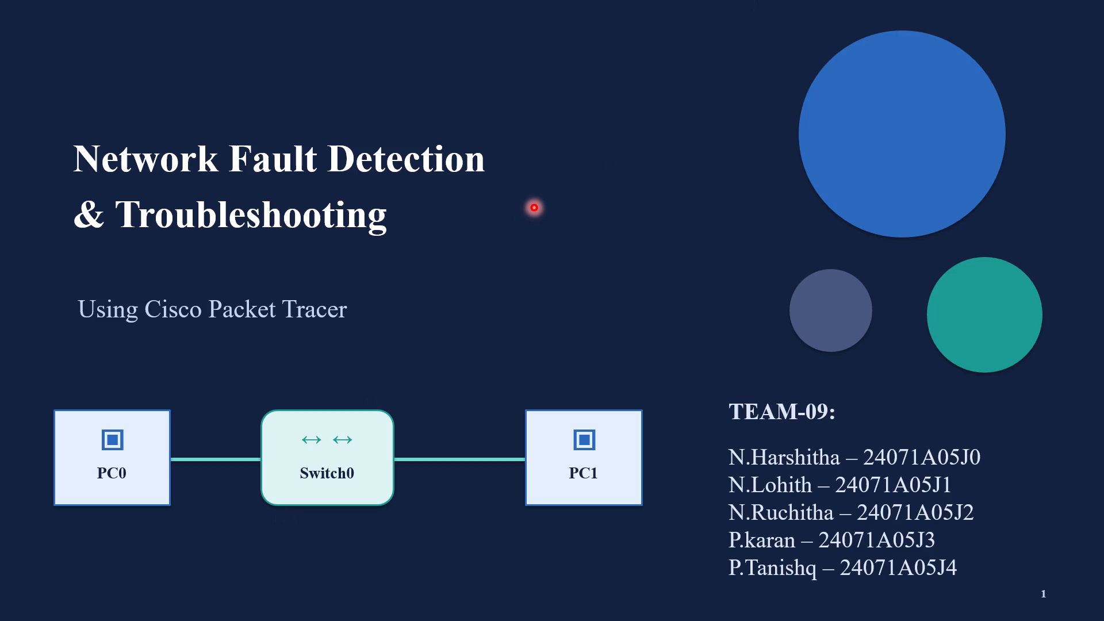
Advance to the Problem Statement & Objectives slide and point the laser at the Project objective text.
key("Down")
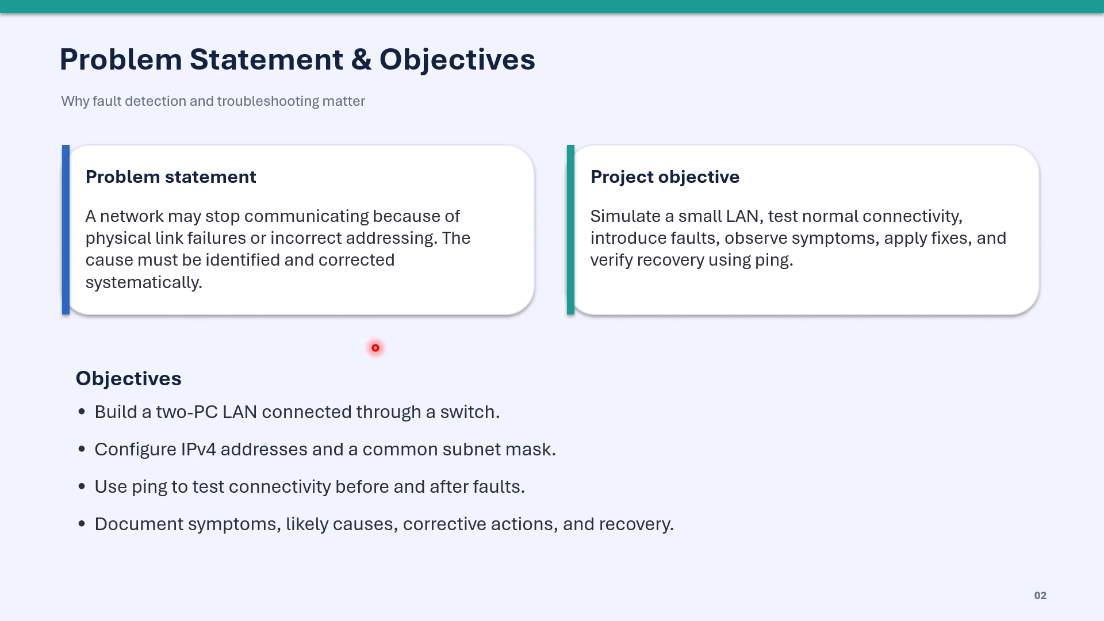
scroll(376, 349, "right", 3)
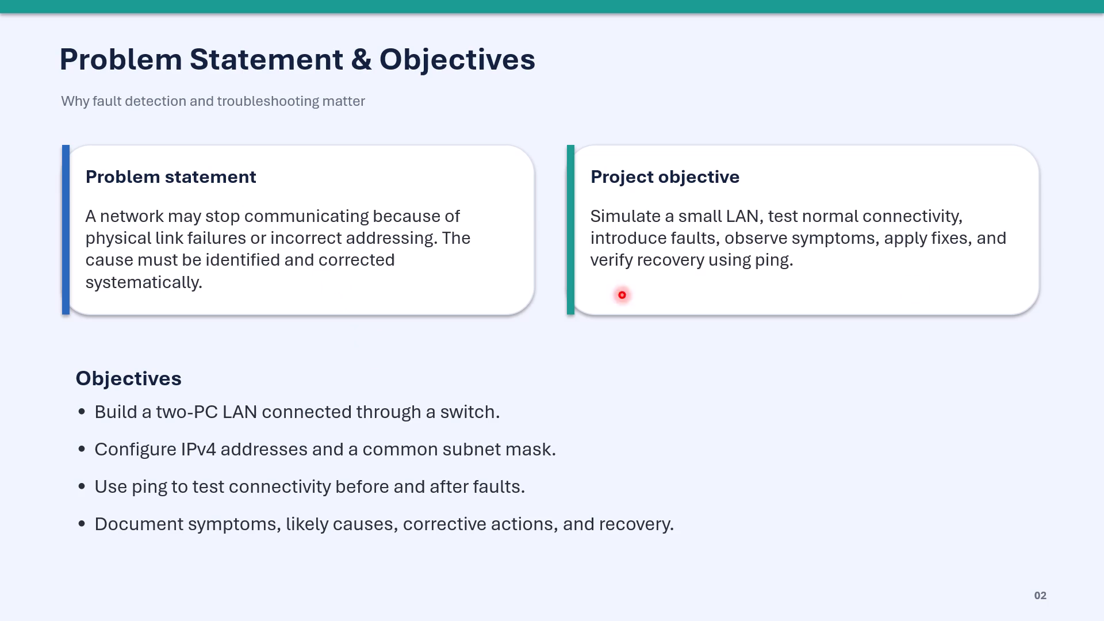
left_click(762, 215)
left_click_drag(762, 215, 715, 206)
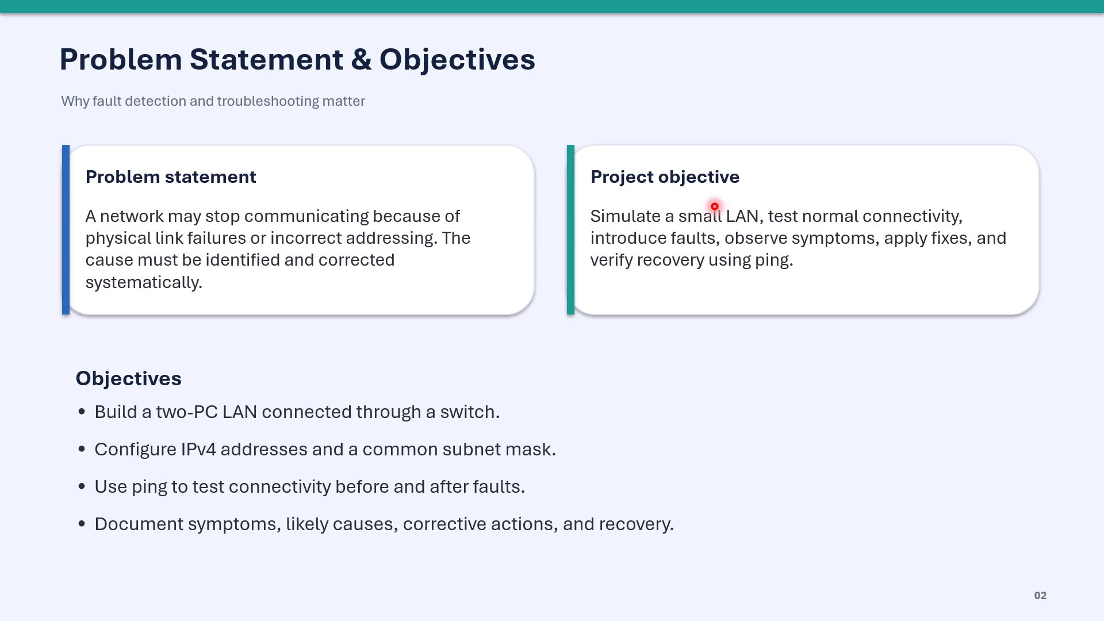
left_click_drag(715, 206, 714, 206)
double_click(714, 206)
left_click_drag(654, 228, 819, 305)
Advance to the Tools & Network Topology slide and point the laser at Switch0 in the topology diagram.
left_click_drag(819, 305, 886, 214)
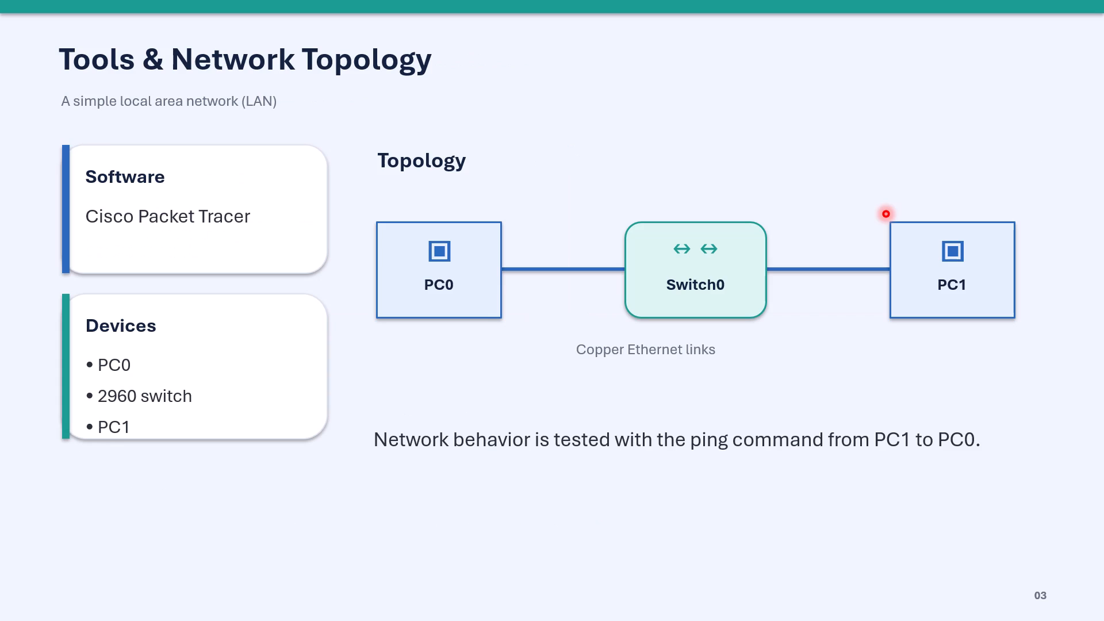
left_click_drag(711, 260, 733, 252)
left_click_drag(733, 252, 731, 252)
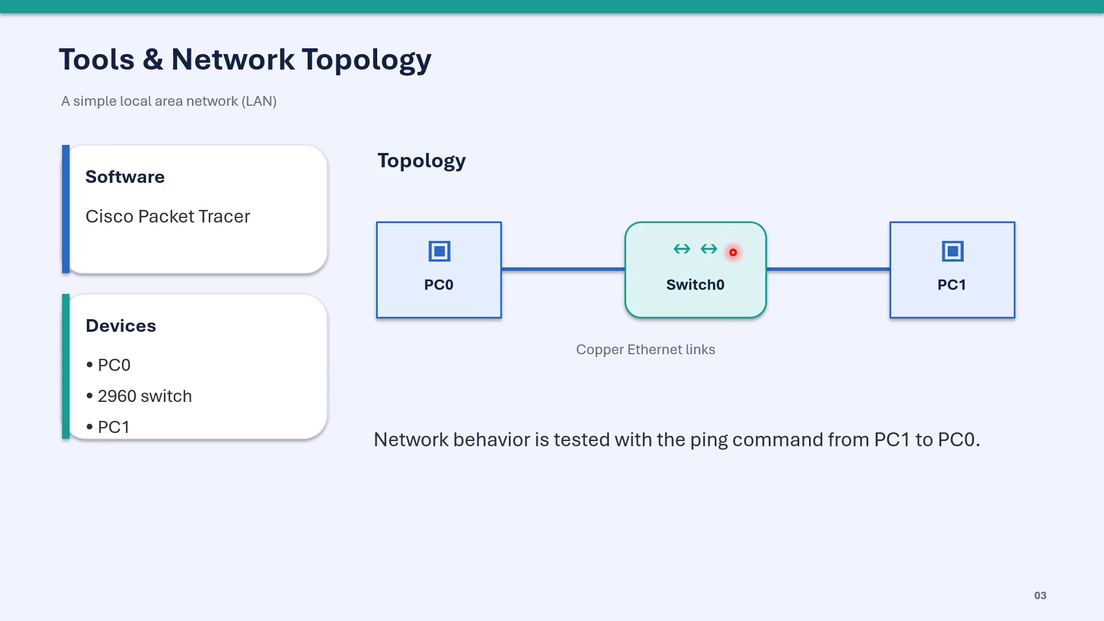
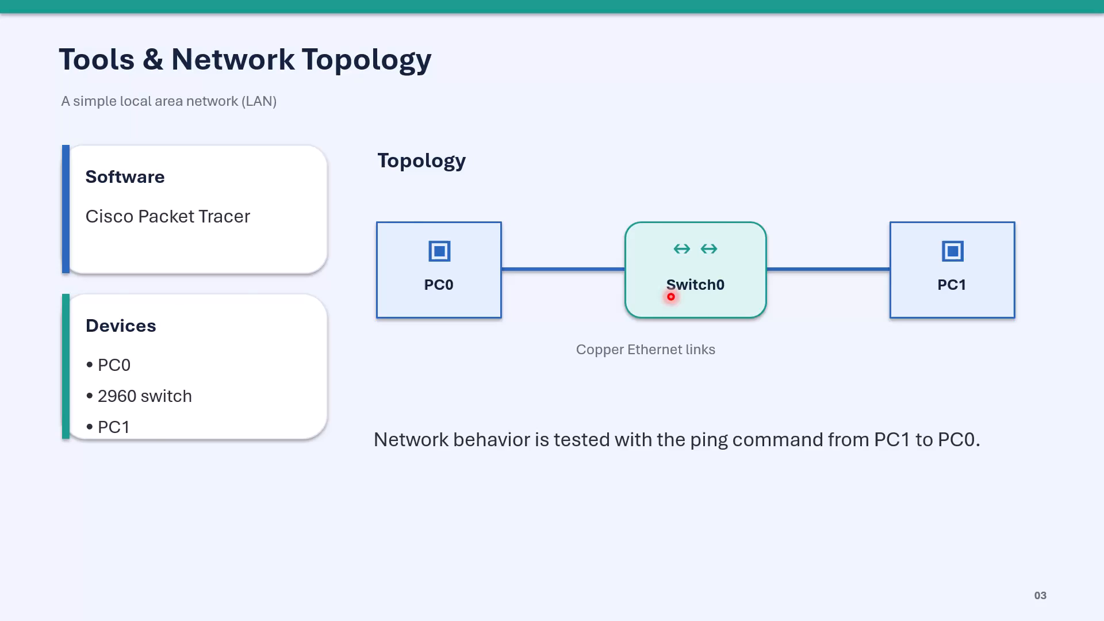
Go back from the Tools & Network Topology slide to the title slide, briefly switching between it and Problem Statement & Objectives.
key("Up")
key("Up")
key("Up")
key("Up")
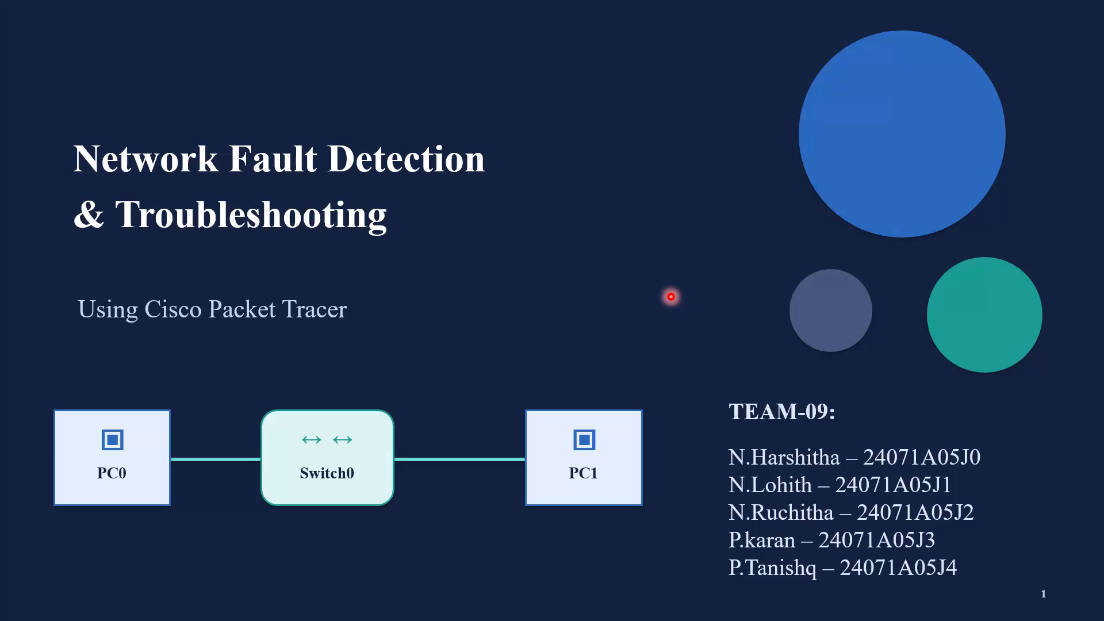
key("Up")
key("Down")
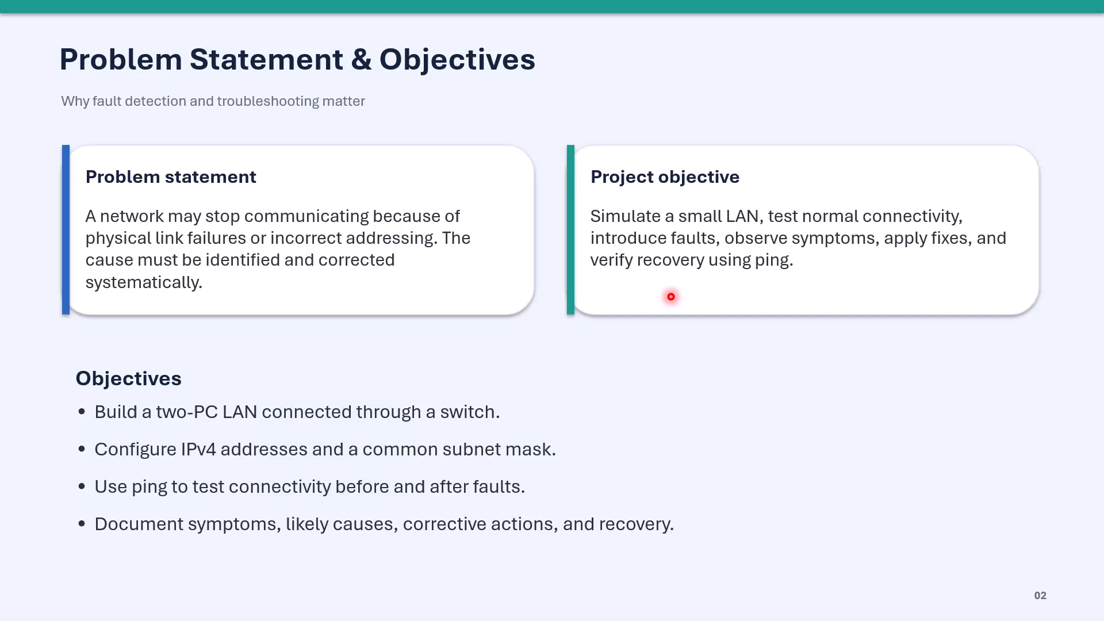
key("Up")
key("Down")
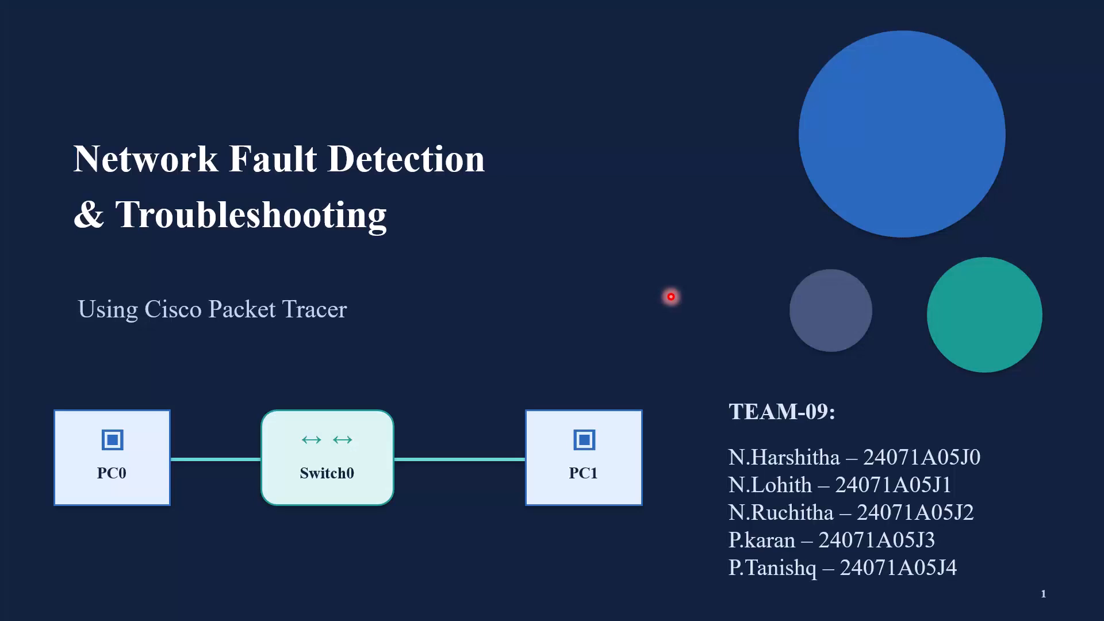
key("Up")
Advance quickly from the title slide through all remaining slides to the end and exit the slide show to the normal editing view.
key("Down")
key("Down")
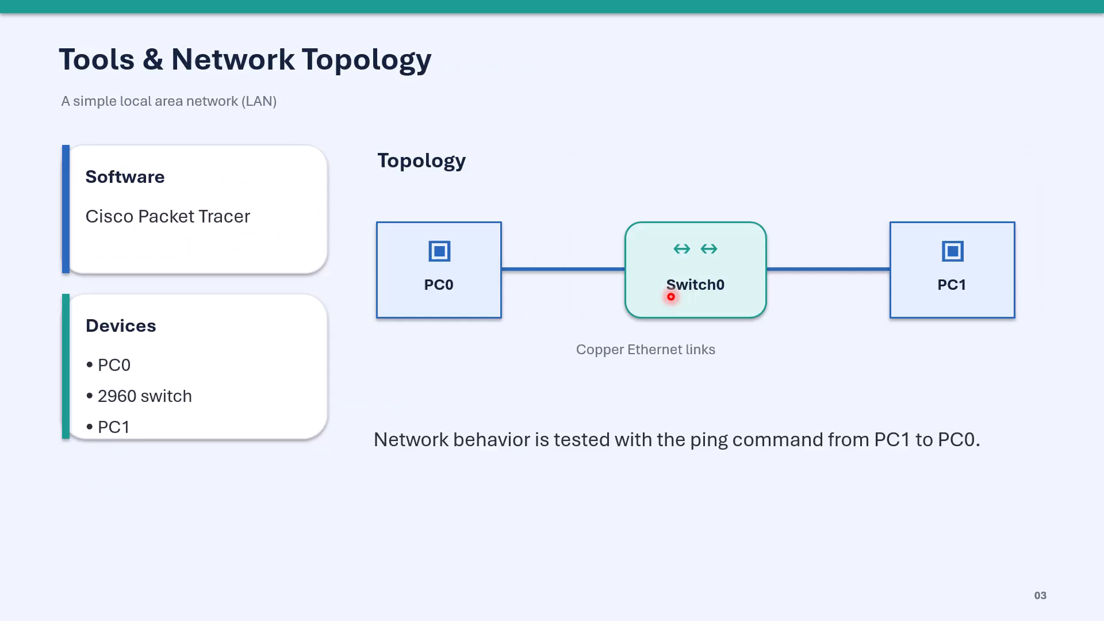
key("Down")
key("Down")
key("Down")
key("Down")
key("Down")
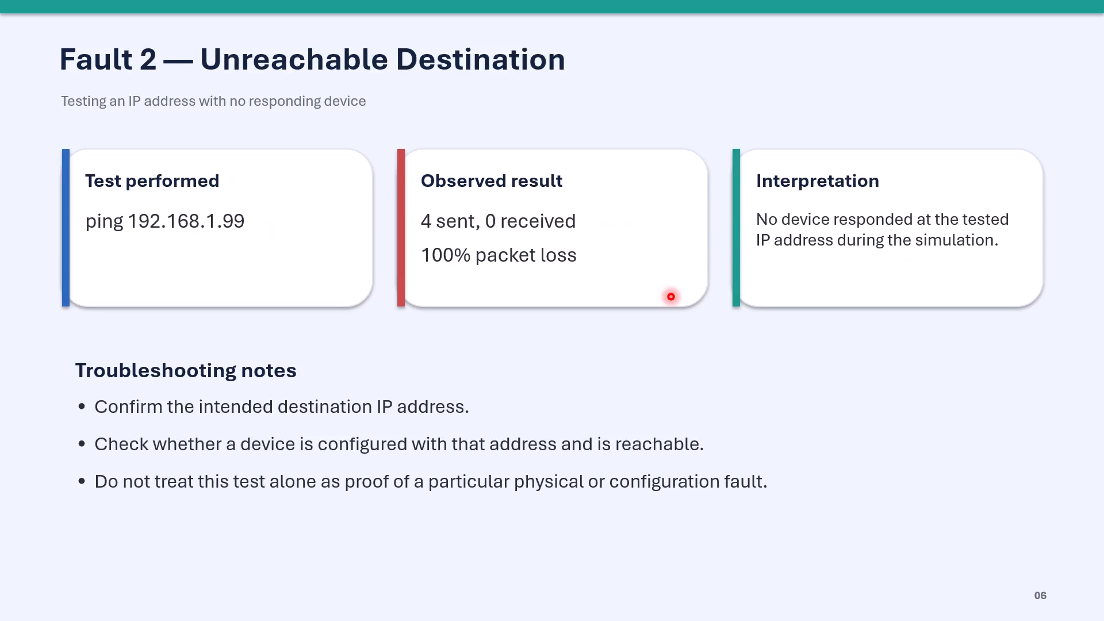
key("Down")
key("Down")
key("Down")
key("Down")
key("Down")
key("Down")
key("Up")
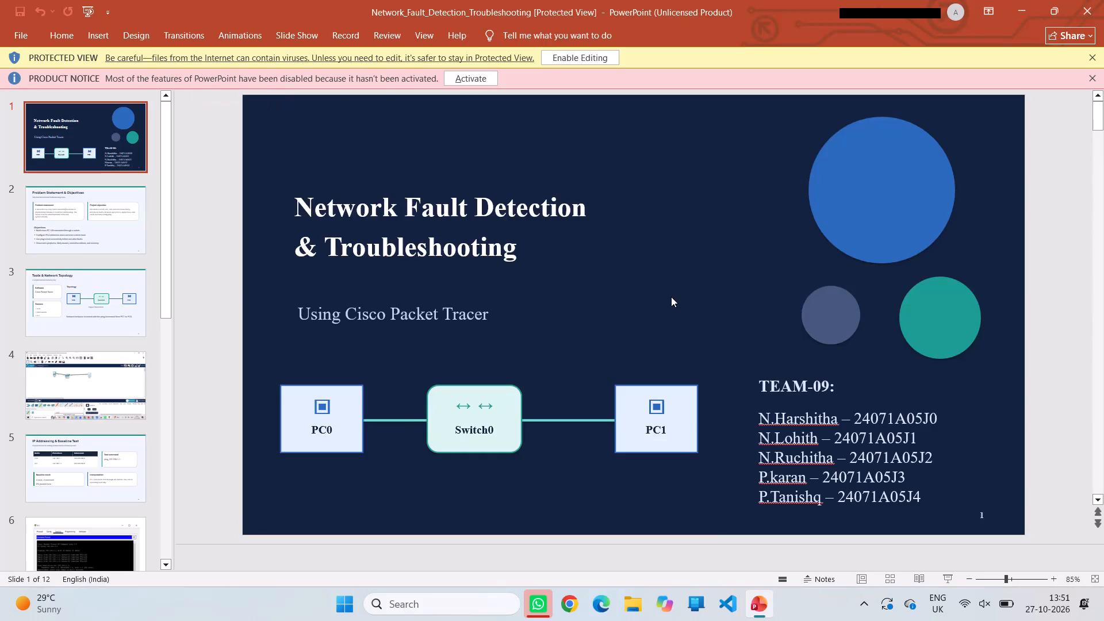
key("Up")
key("Up")
Browse the slides in normal view as far as the Cisco Packet Tracer screenshot on slide 4, and return to the title slide.
key("0")
key("Right")
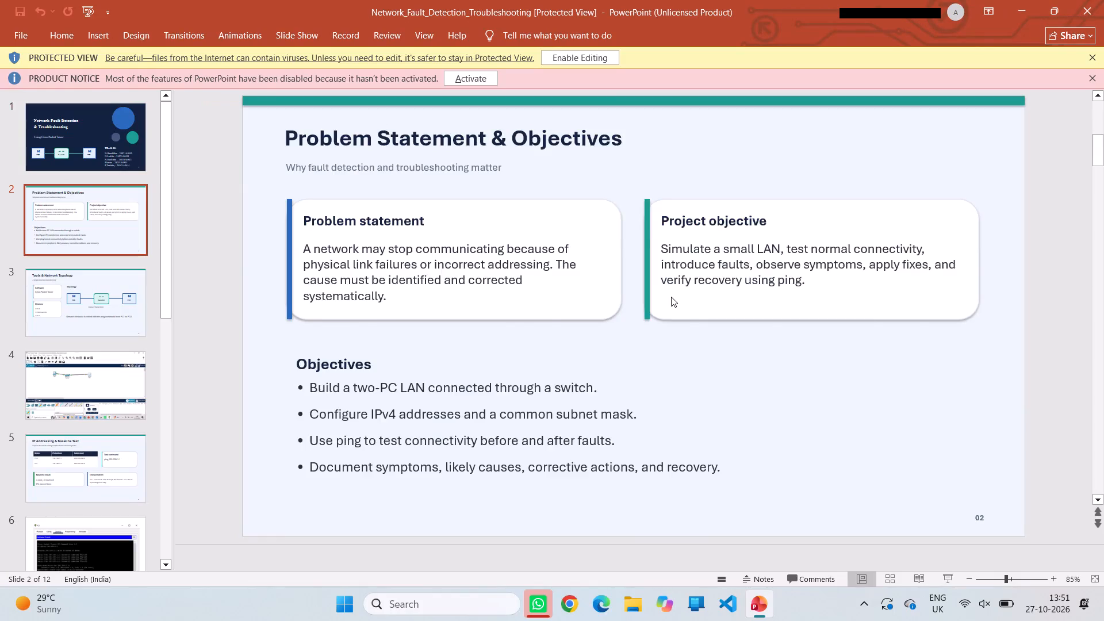
key("Right")
key("Right")
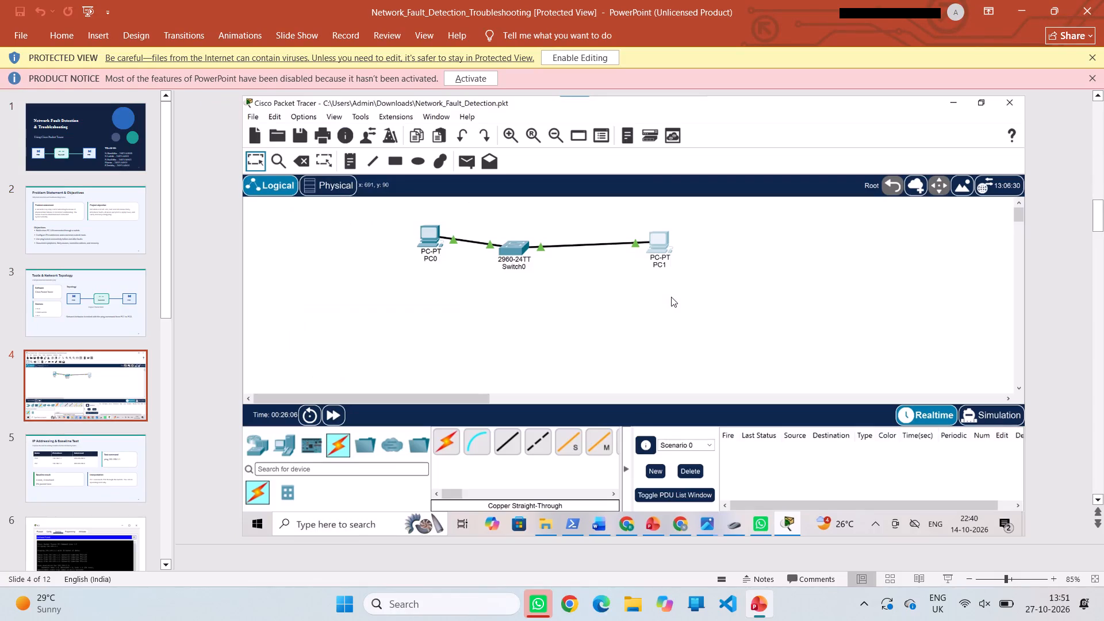
key("Up")
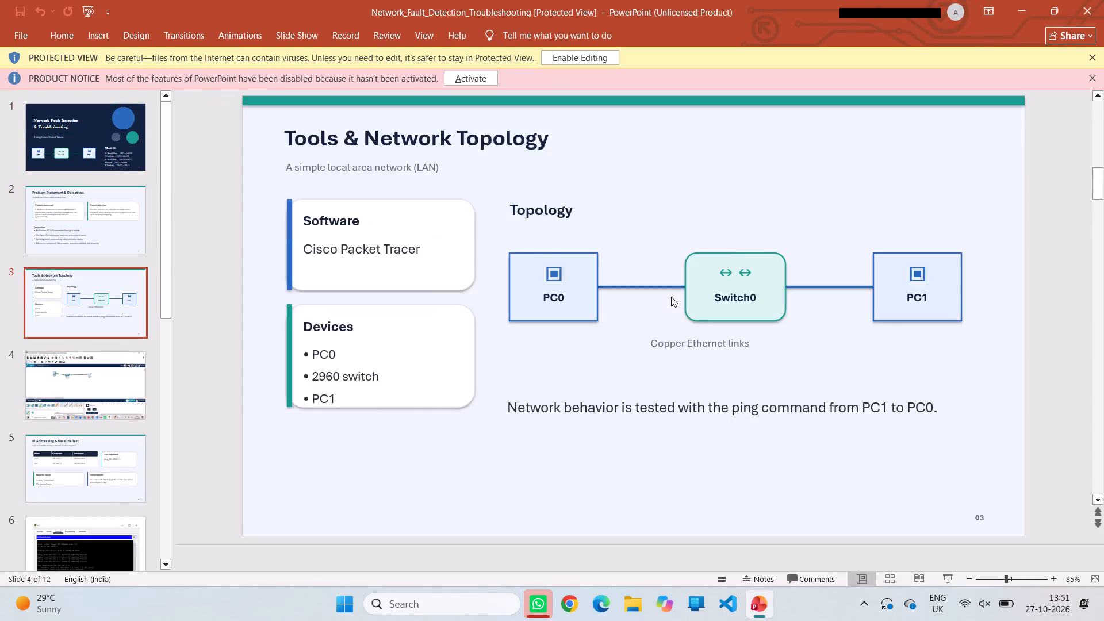
key("Up")
key("Up")
key("Up")
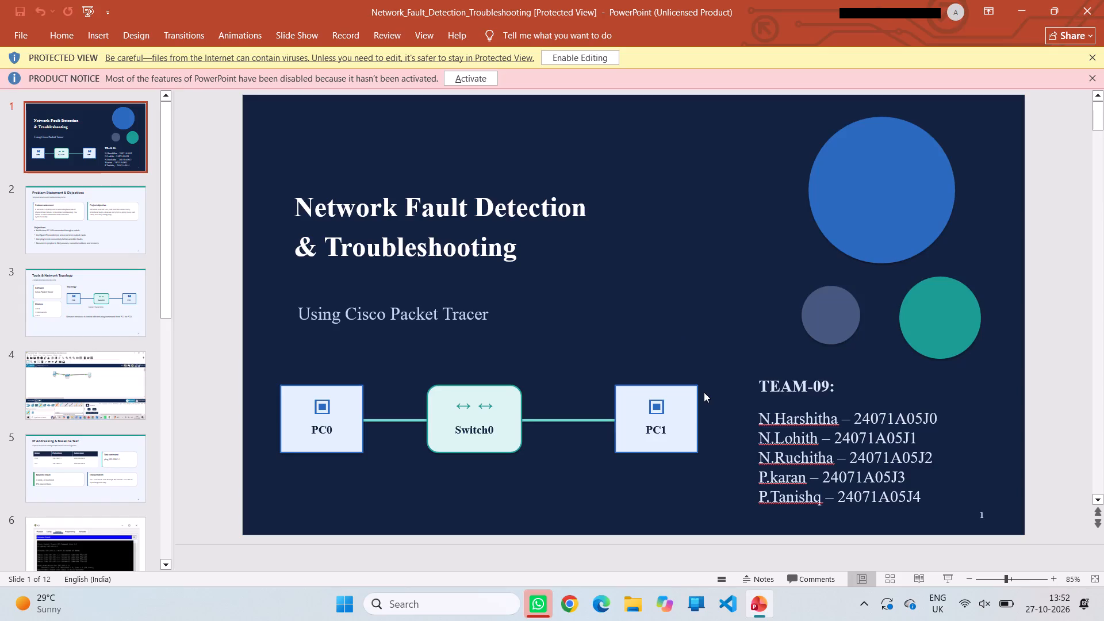
Bring up the context commands for the title slide in normal view.
right_click_drag(704, 392, 707, 435)
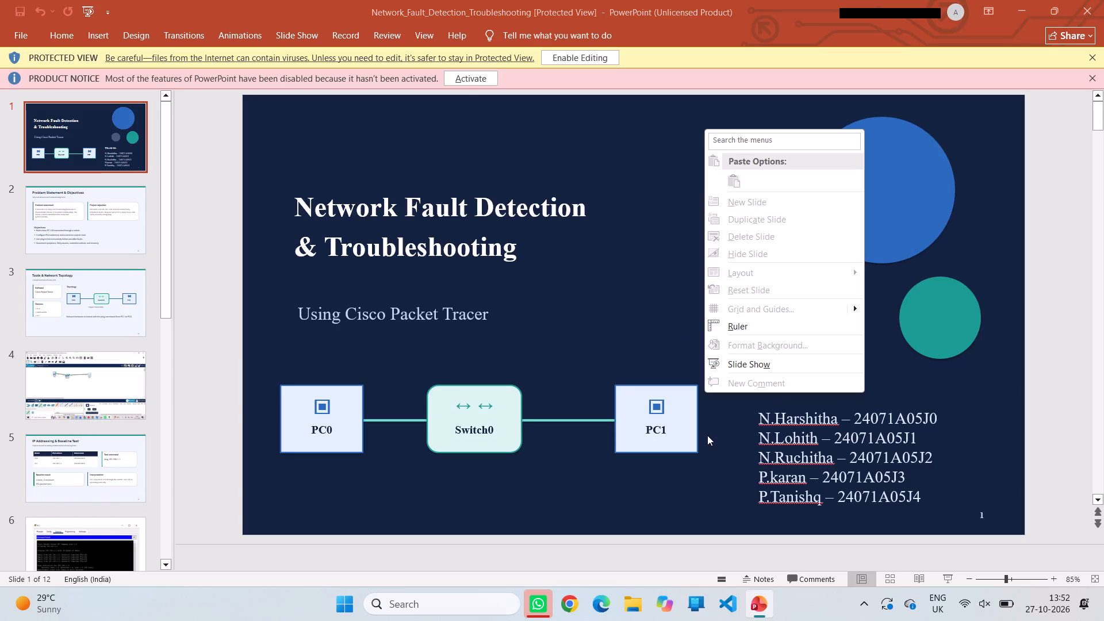
right_click_drag(707, 435, 708, 445)
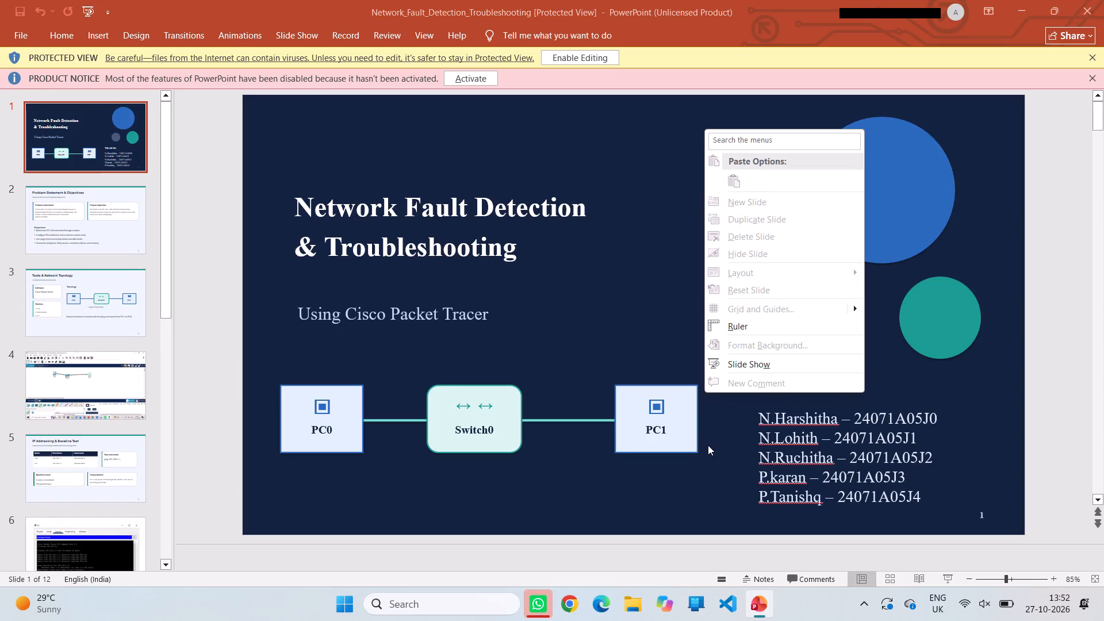
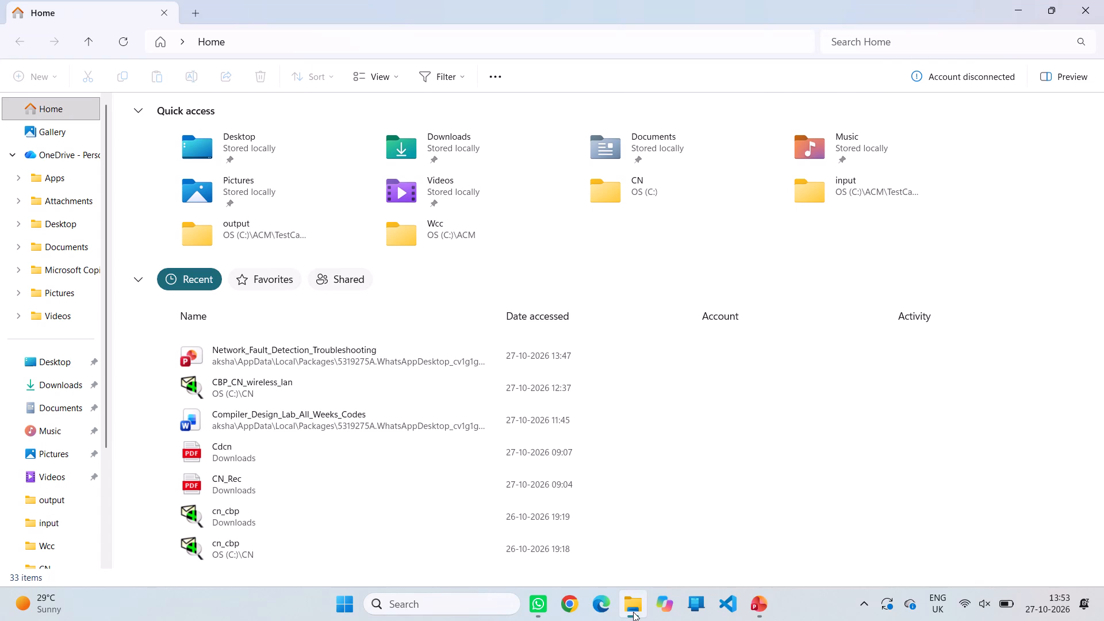
Open the recent CBP_CN_wireless_lan network file in Cisco Packet Tracer, also launching the program from its desktop shortcut.
double_click(271, 382)
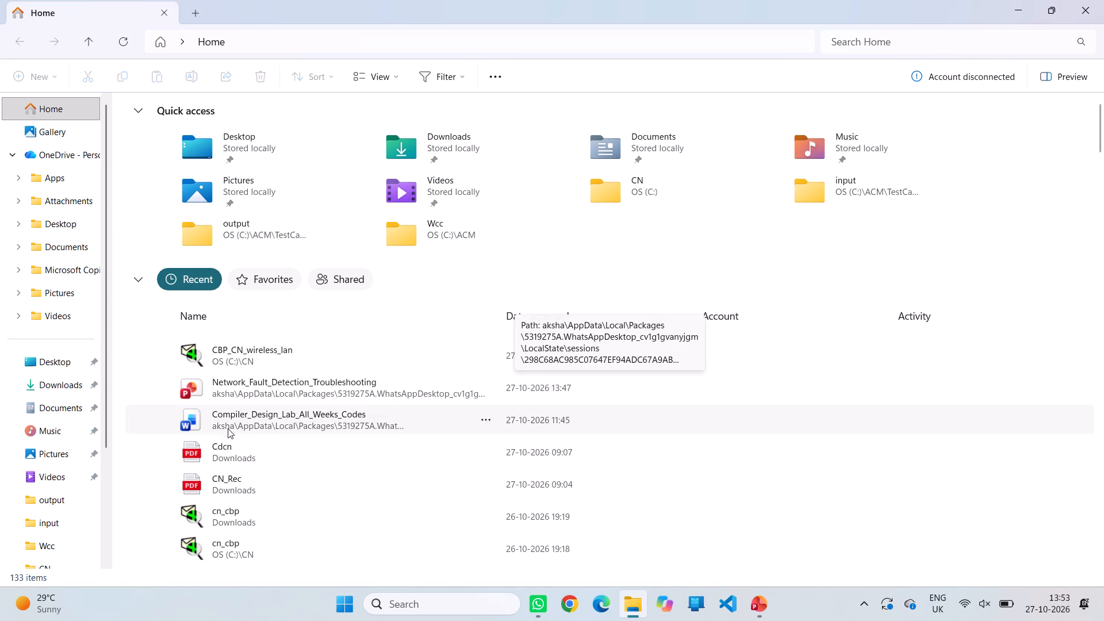
double_click(262, 353)
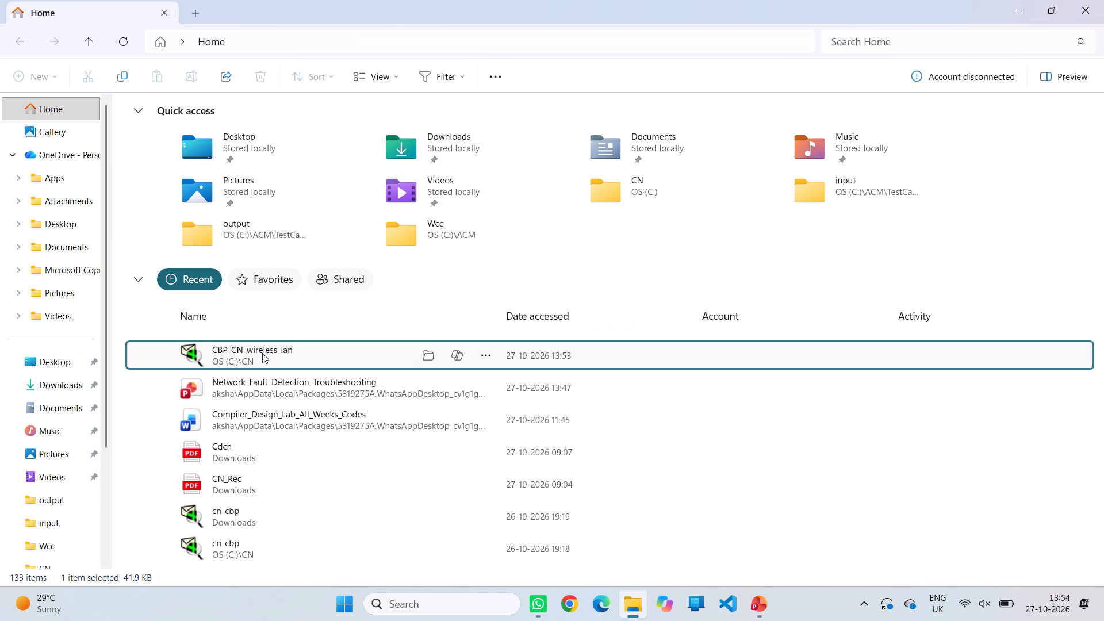
key("super+d")
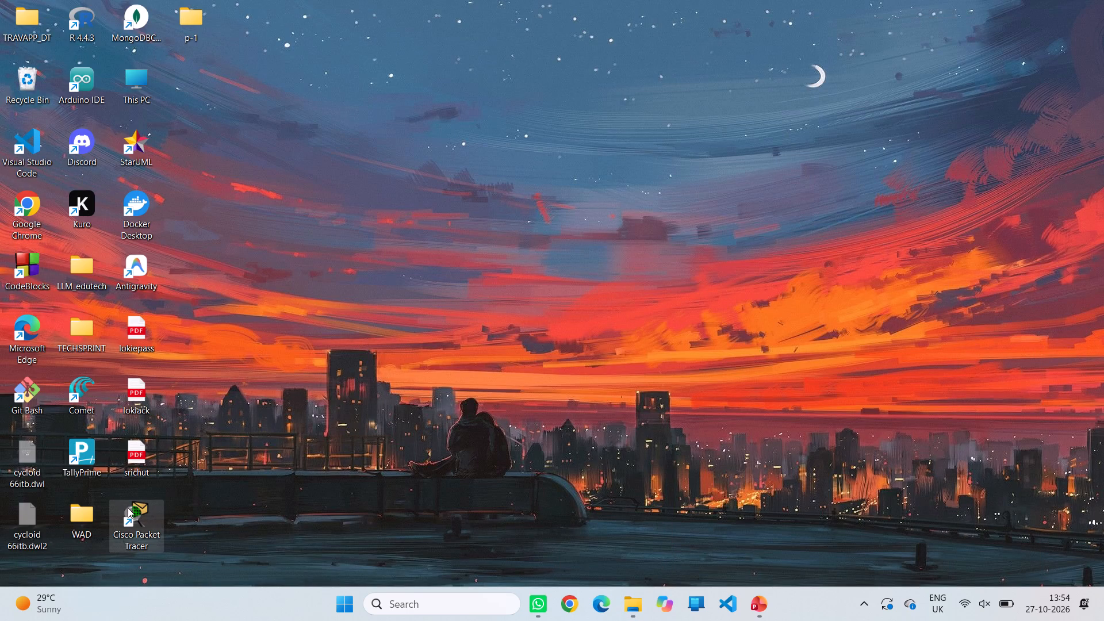
double_click(146, 509)
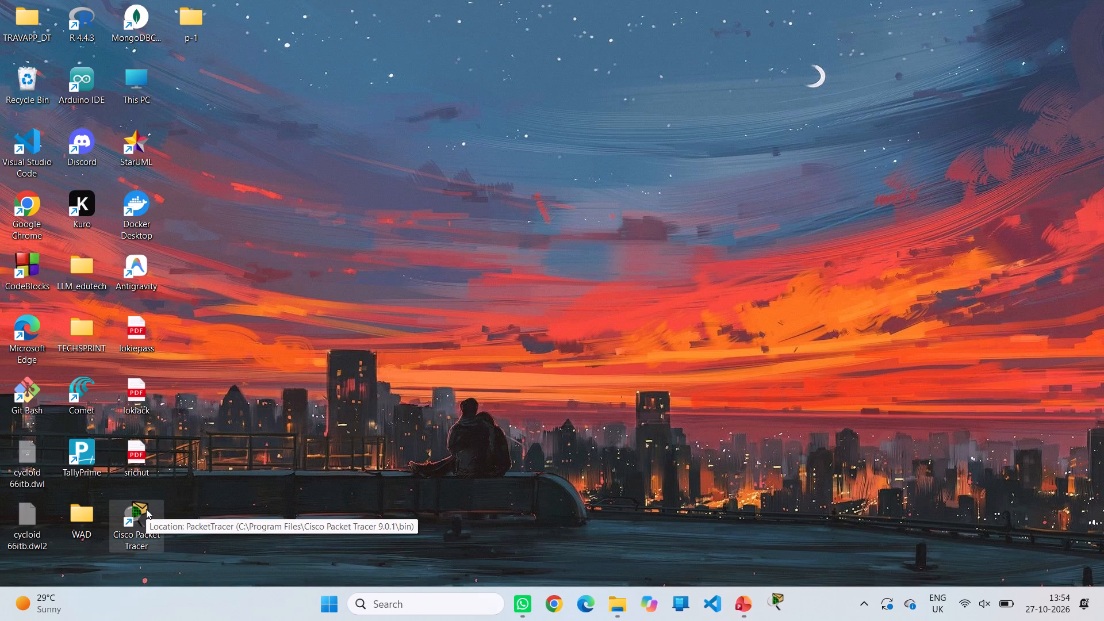
left_click(778, 605)
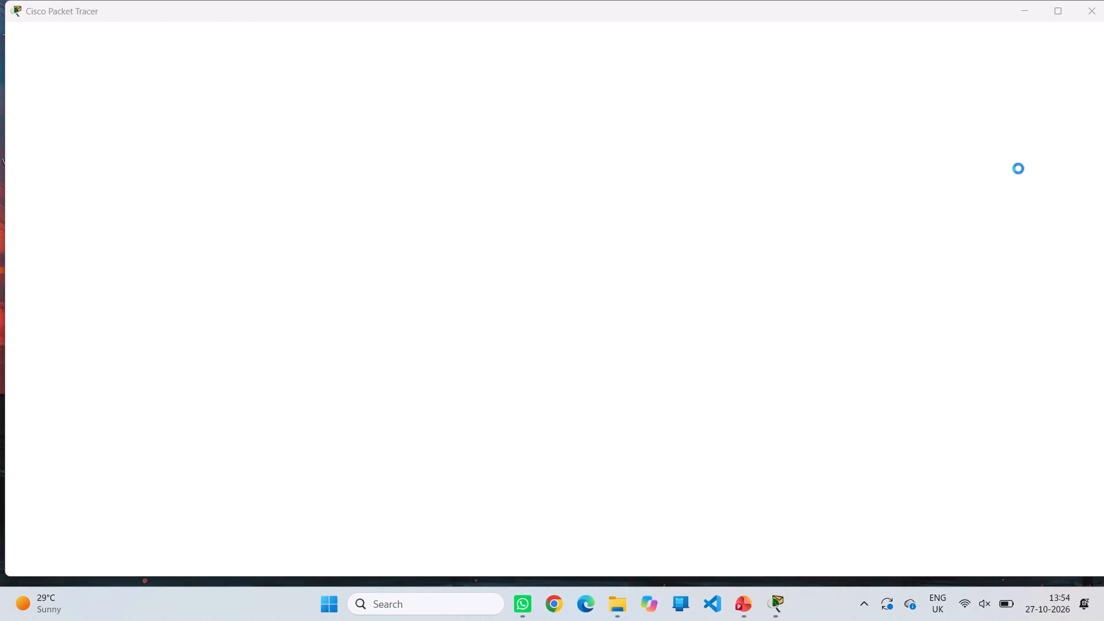
left_click(1094, 8)
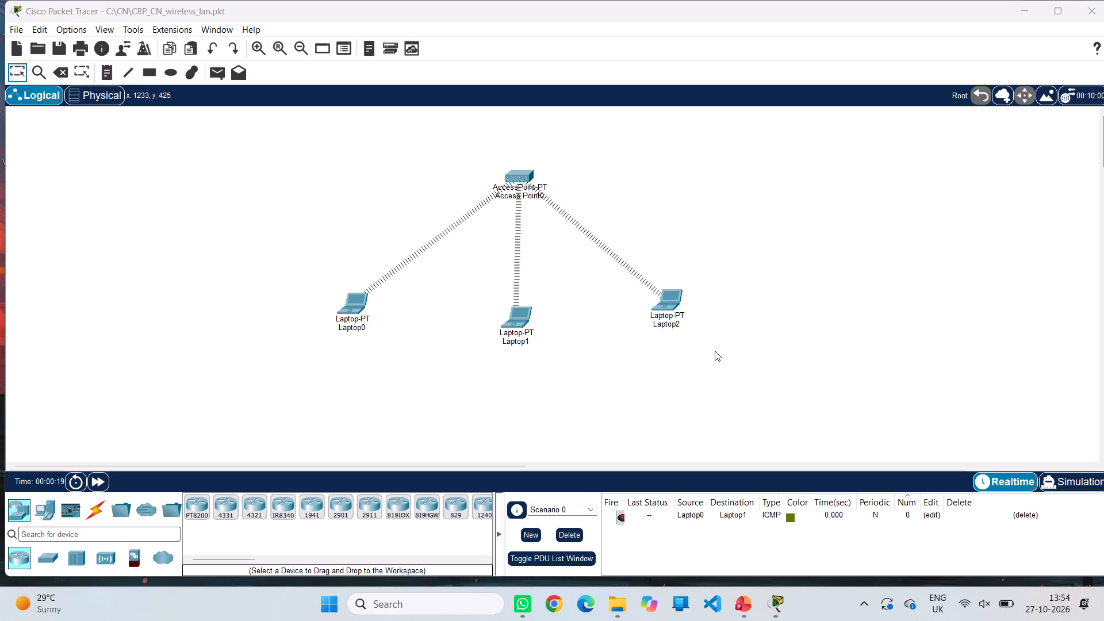
Ping 192.168.1.2 from Laptop1's Command Prompt, and close the Laptop1 window after the ping completes.
scroll(715, 351, "up", 1, "ctrl")
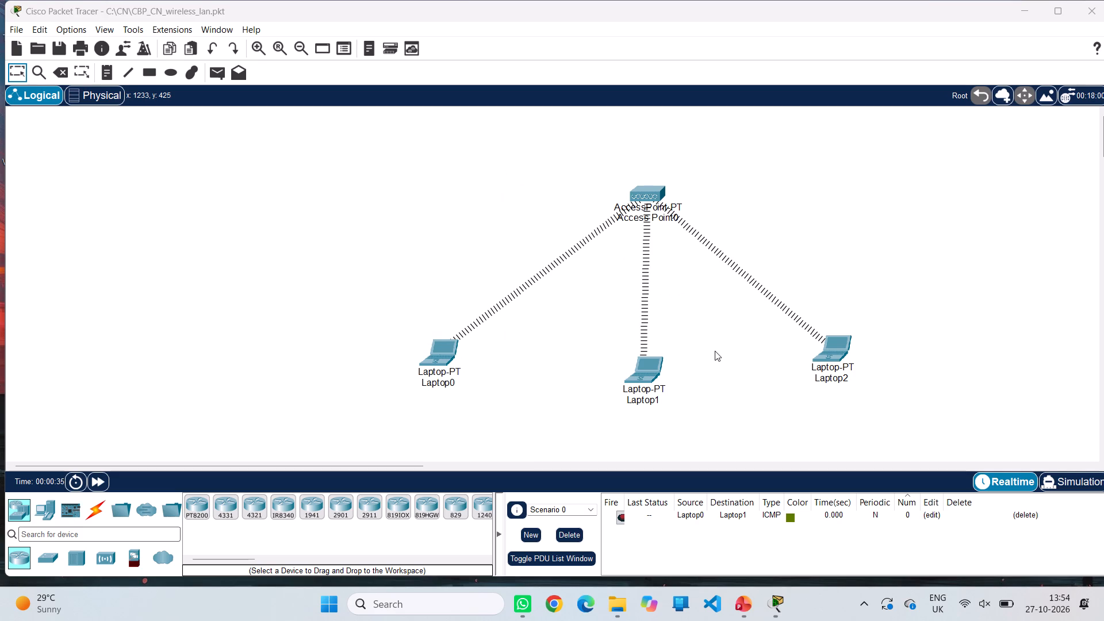
left_click(657, 373)
double_click(657, 373)
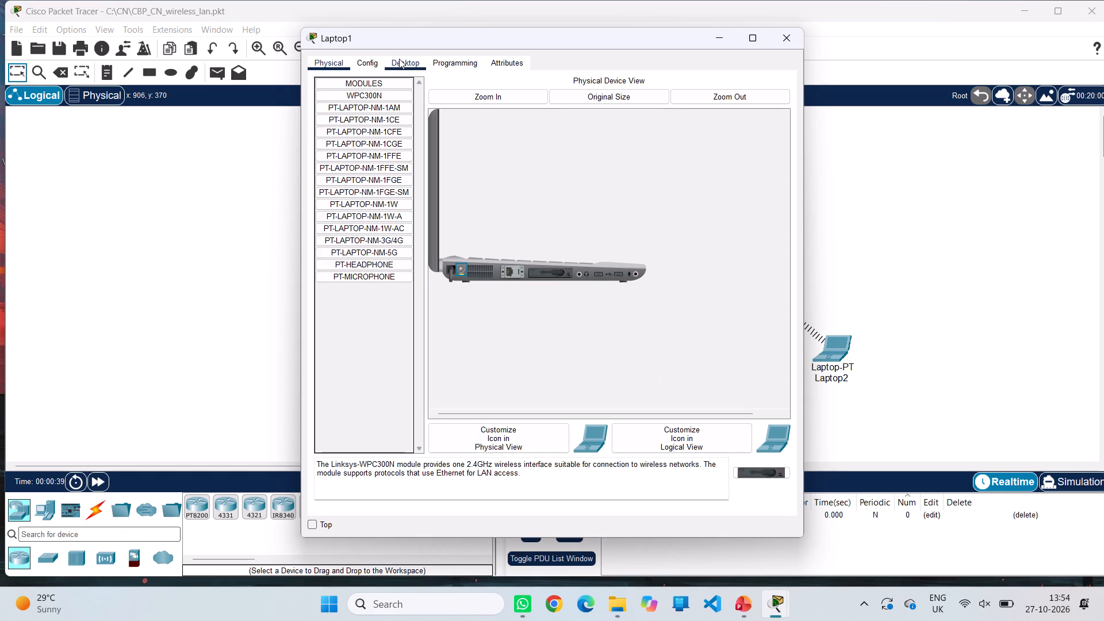
left_click(402, 63)
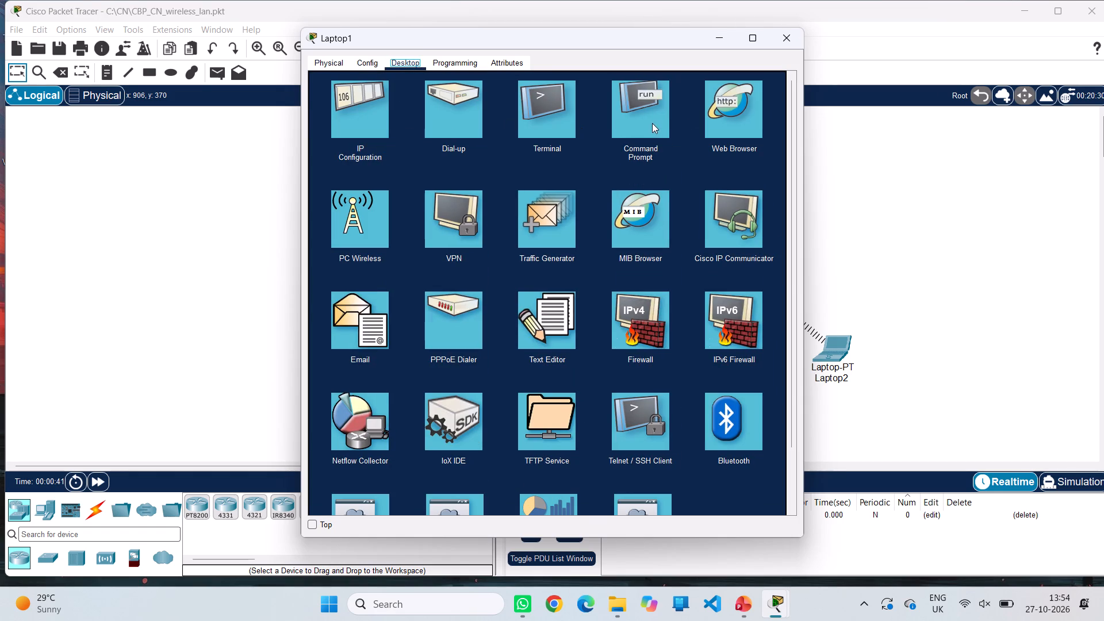
double_click(652, 123)
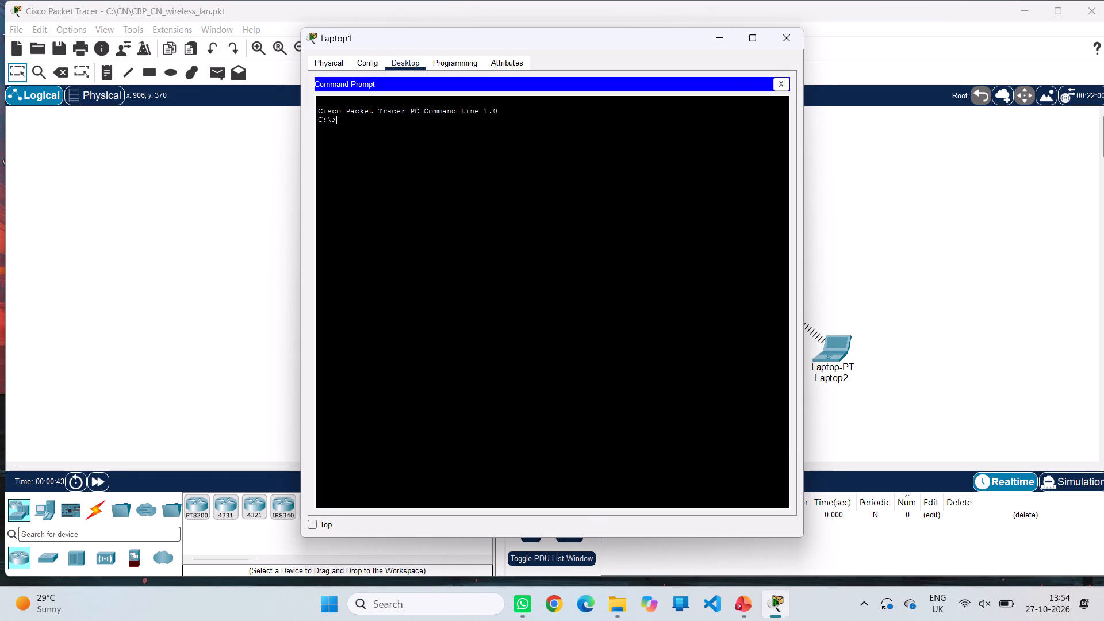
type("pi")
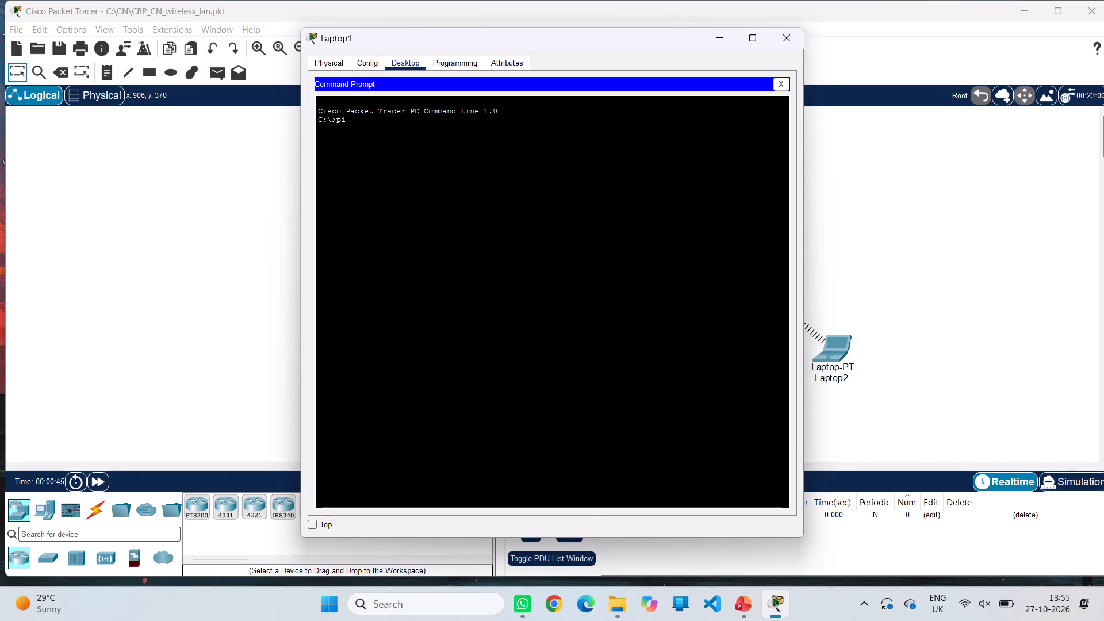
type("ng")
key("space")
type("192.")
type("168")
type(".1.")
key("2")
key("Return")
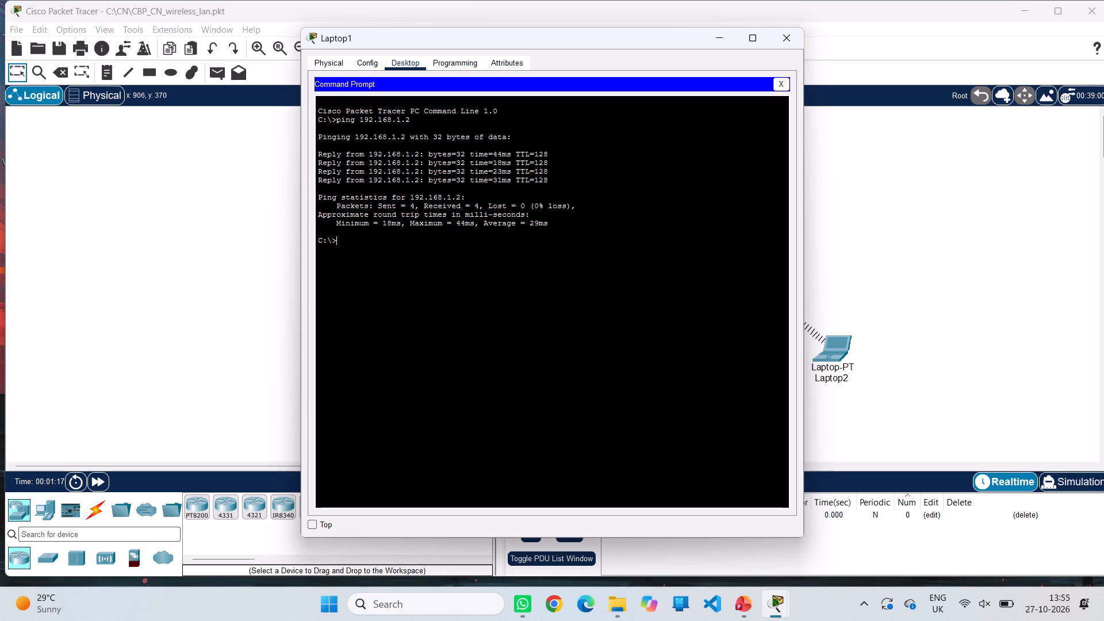
left_click(788, 45)
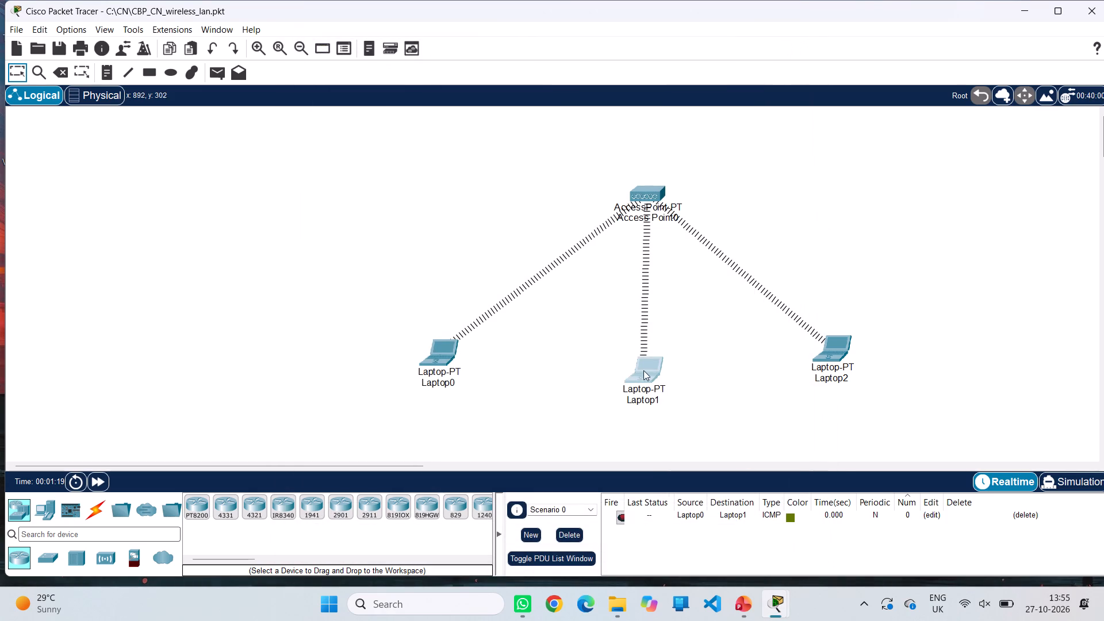
Switch to Simulation mode, play the ICMP packet exchange from Laptop0 to Laptop1, and advance it one event forward.
left_click(1089, 472)
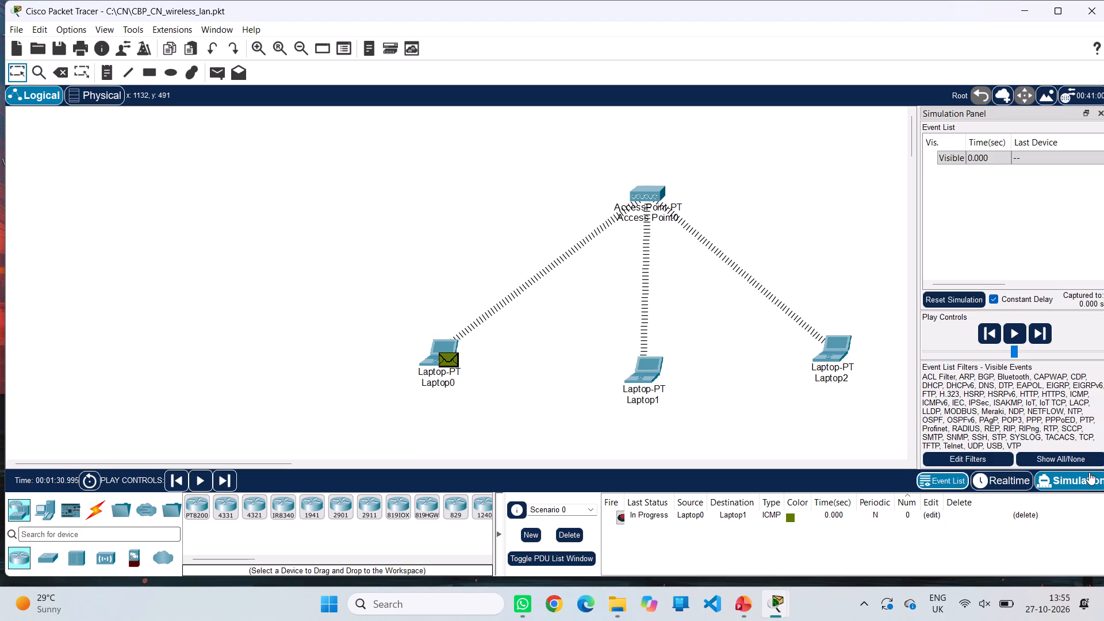
left_click(1010, 333)
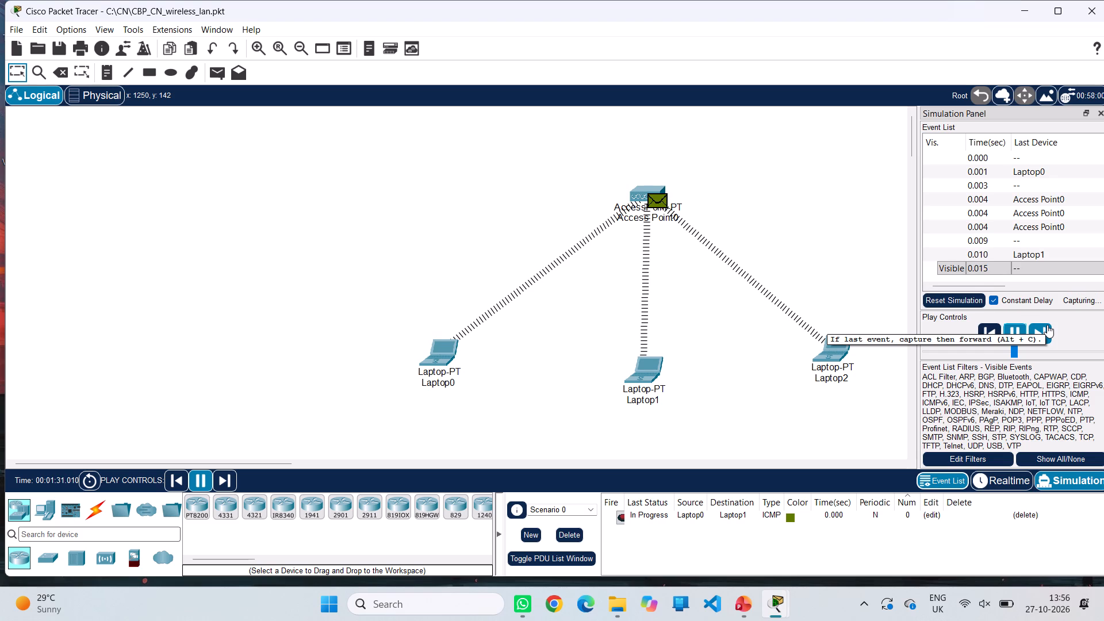
left_click(1047, 325)
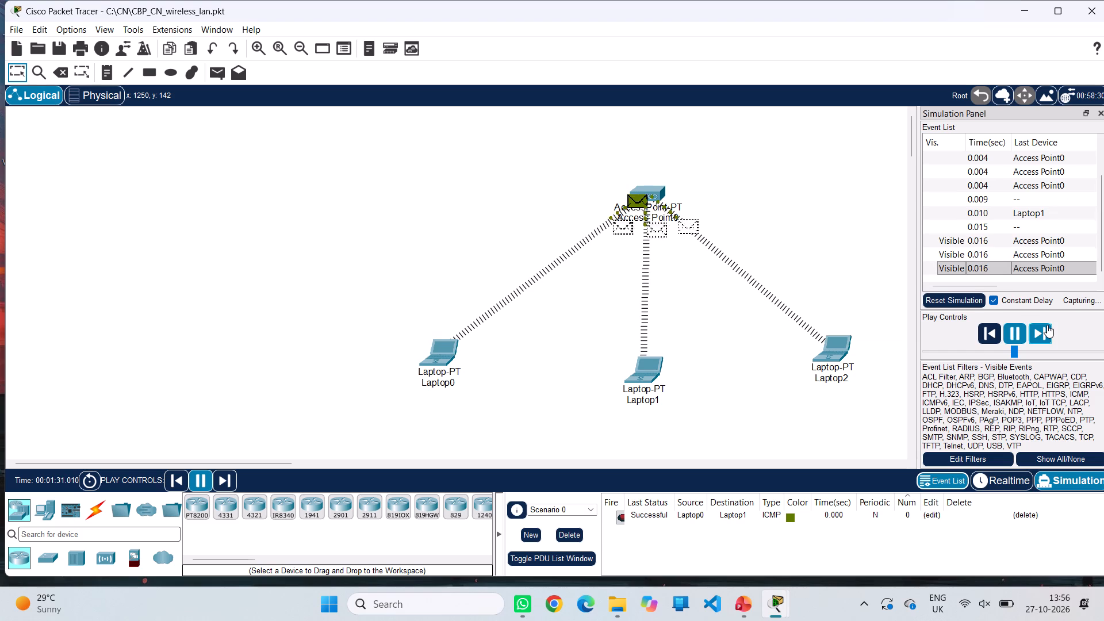
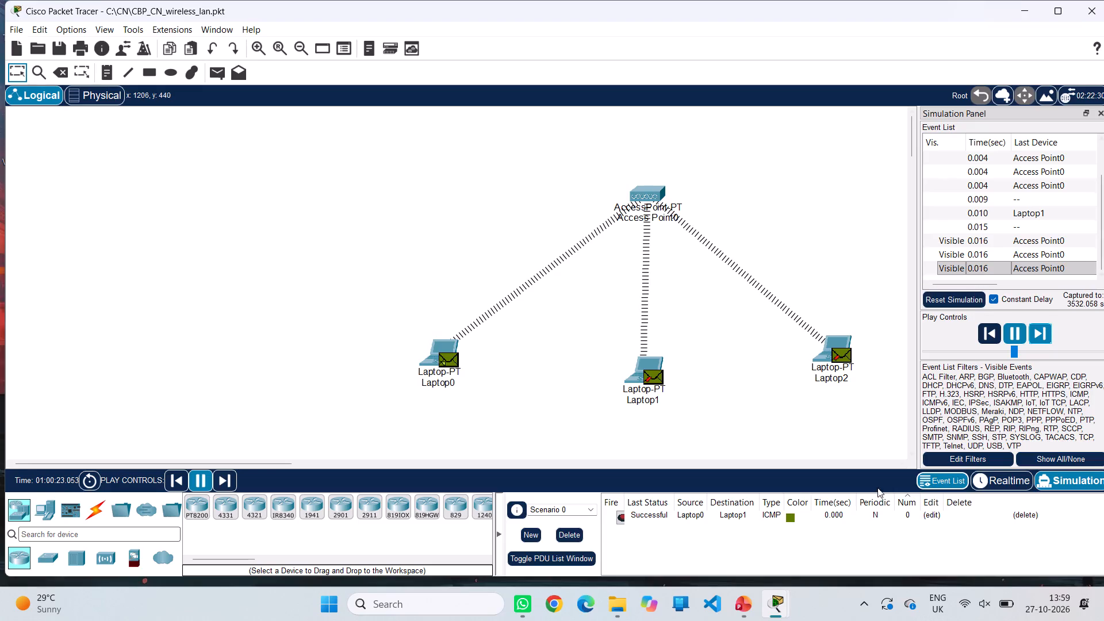
Switch from Packet Tracer back to the Network_Fault_Detection_Troubleshooting presentation in PowerPoint.
left_click(744, 609)
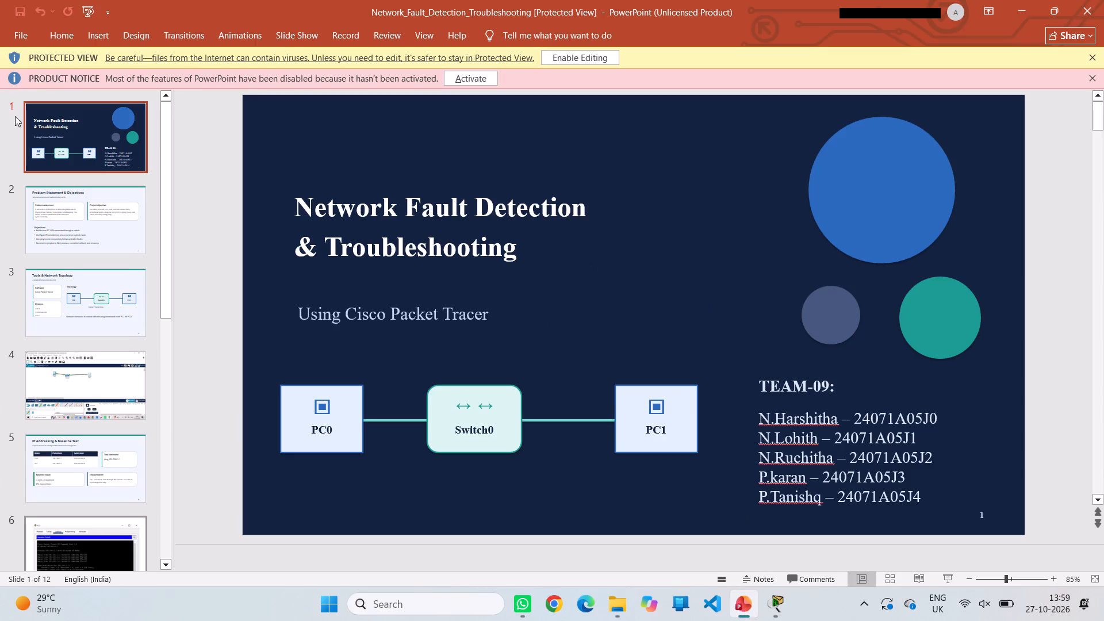
Start the slide show from the title slide and present the slides up to Fault 1 — Cable Disconnection.
left_click(89, 12)
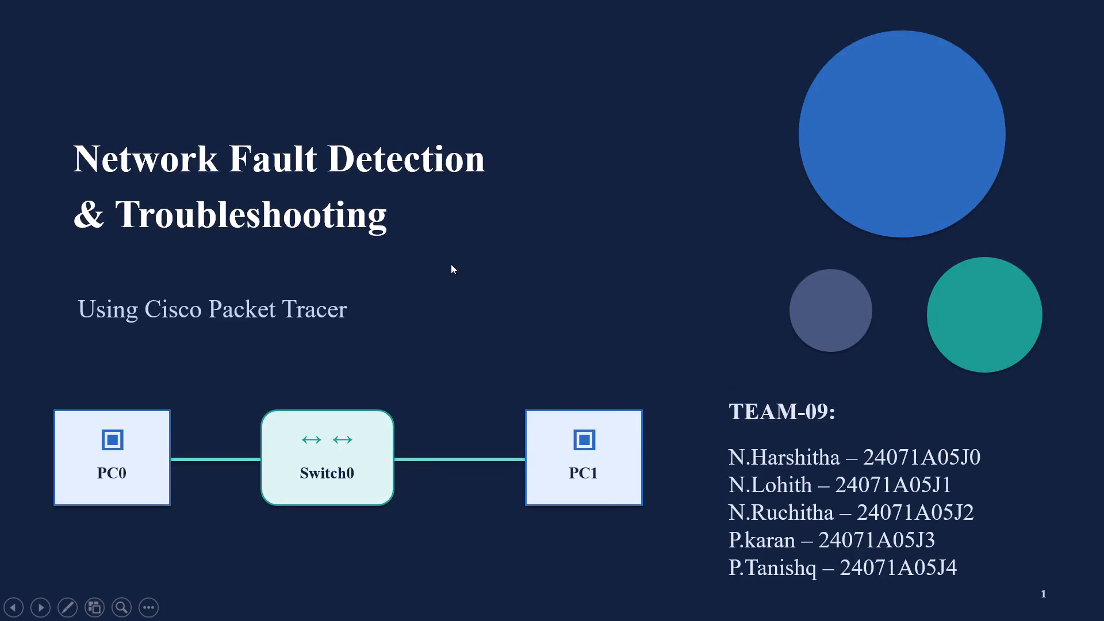
key("Down")
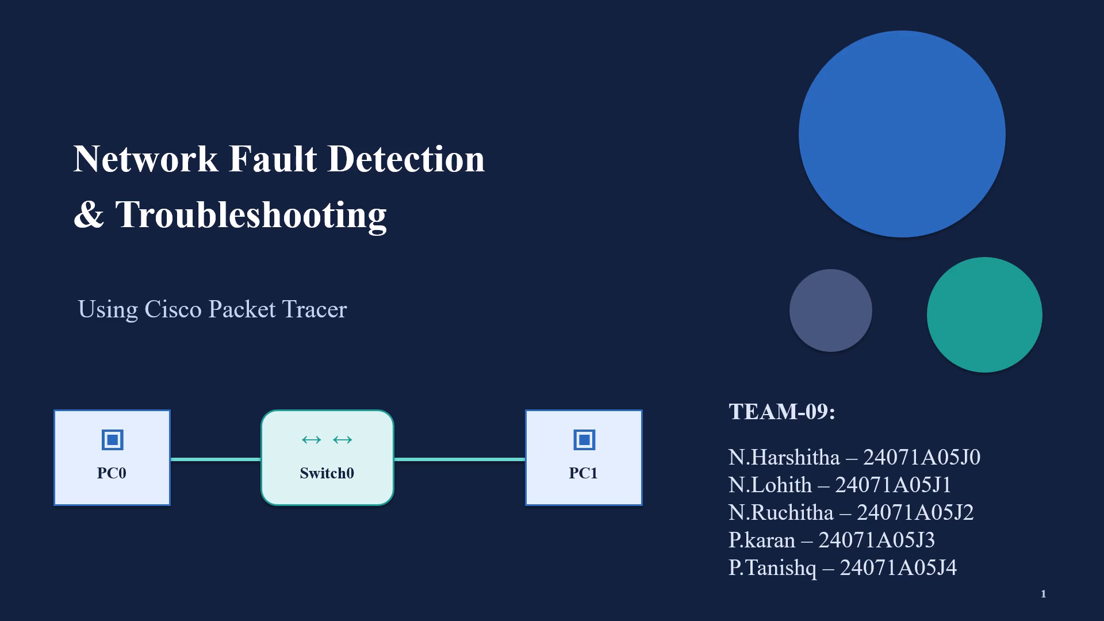
key("Down")
key("Down")
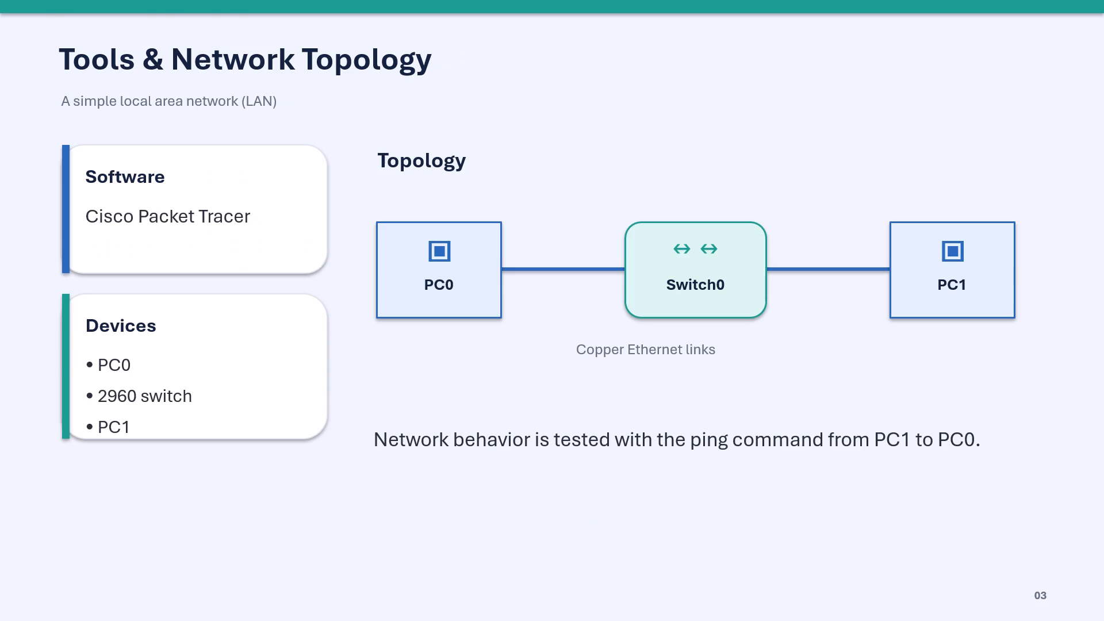
key("Down")
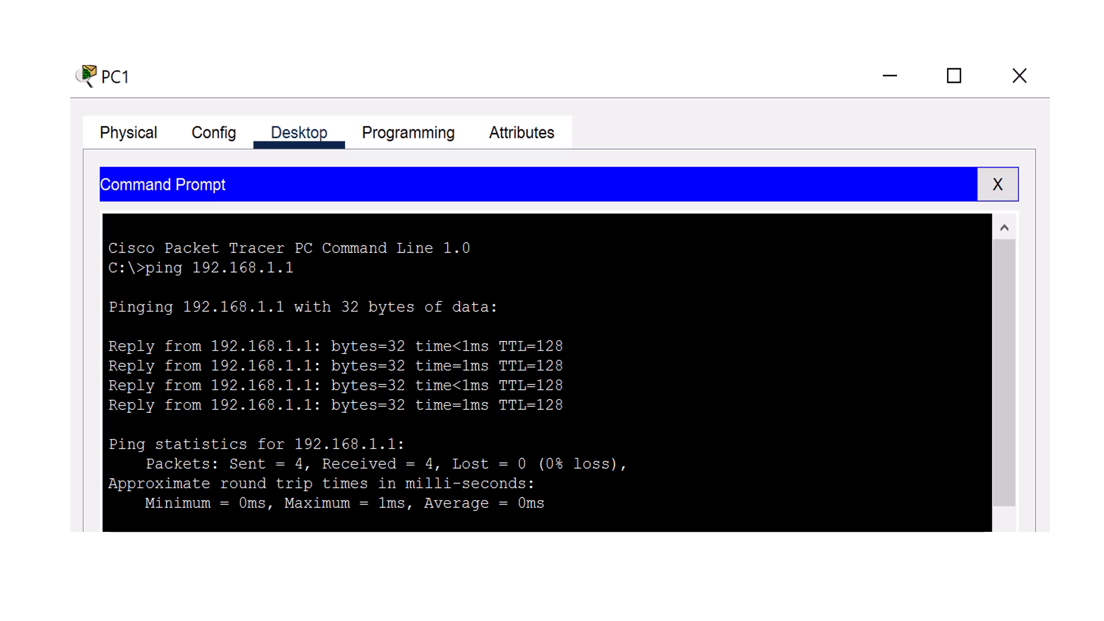
key("Down")
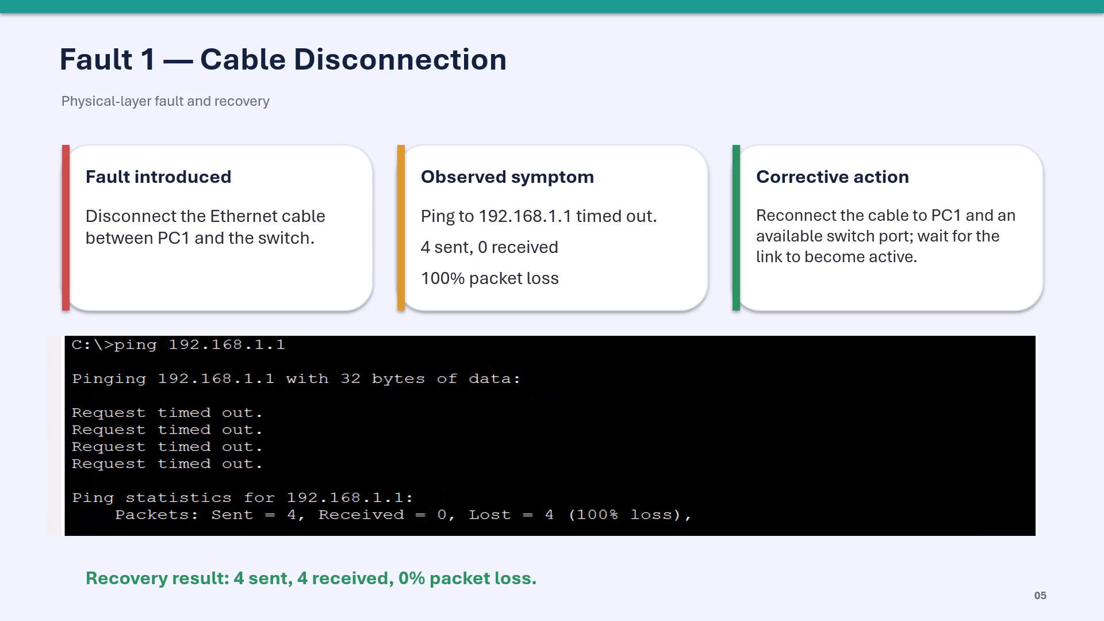
Go back to the IP Addressing & Baseline Test slide and return to Fault 1 — Cable Disconnection.
key("Up")
key("Up")
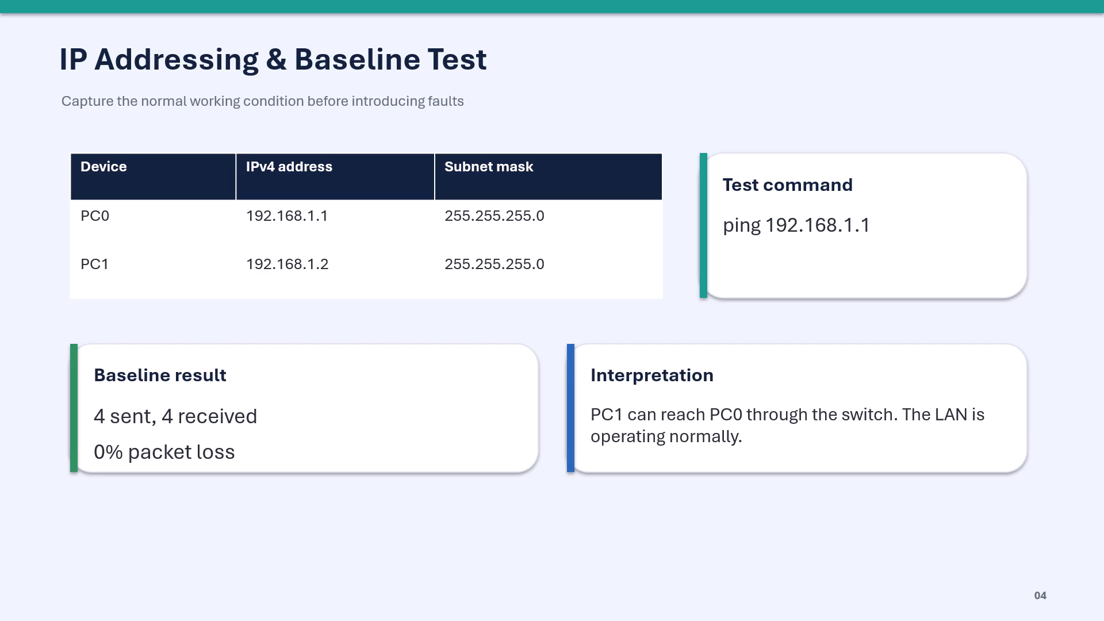
key("Down")
key("Down")
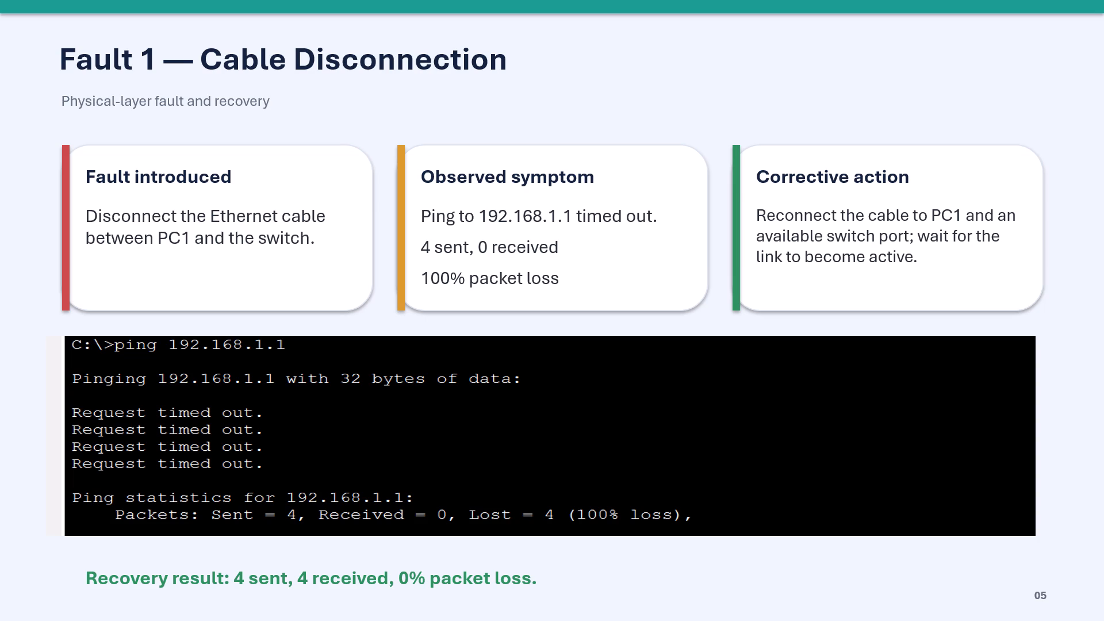
Advance through Fault 2 — Unreachable Destination to Fault 3 — Duplicate IP Address, going back once to the Evidence slide for 192.168.1.99.
key("Down")
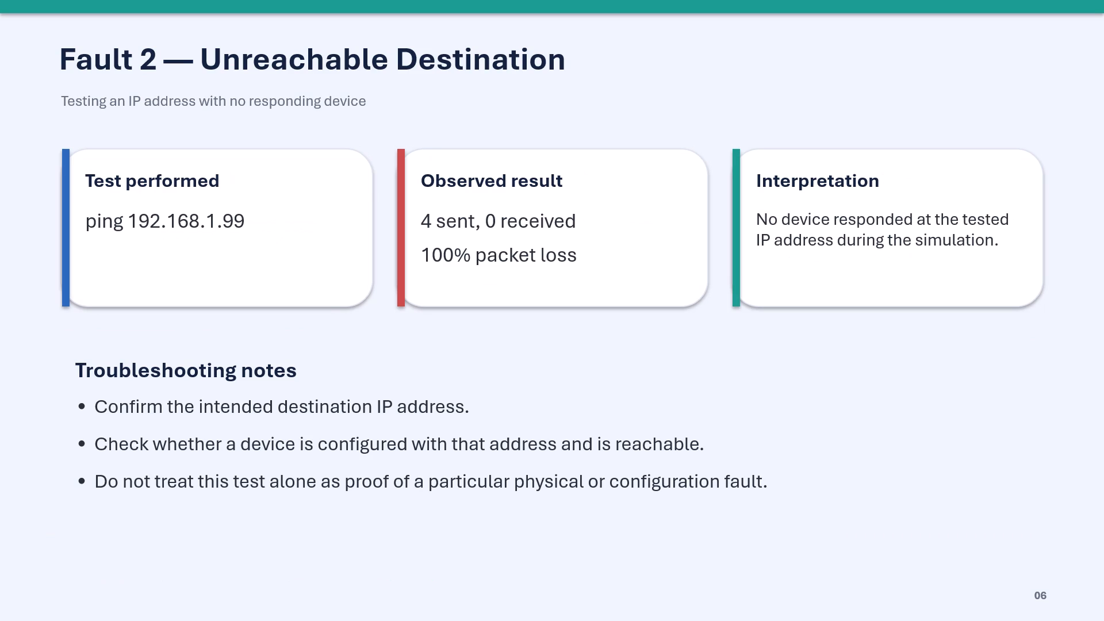
key("Right")
key("Down")
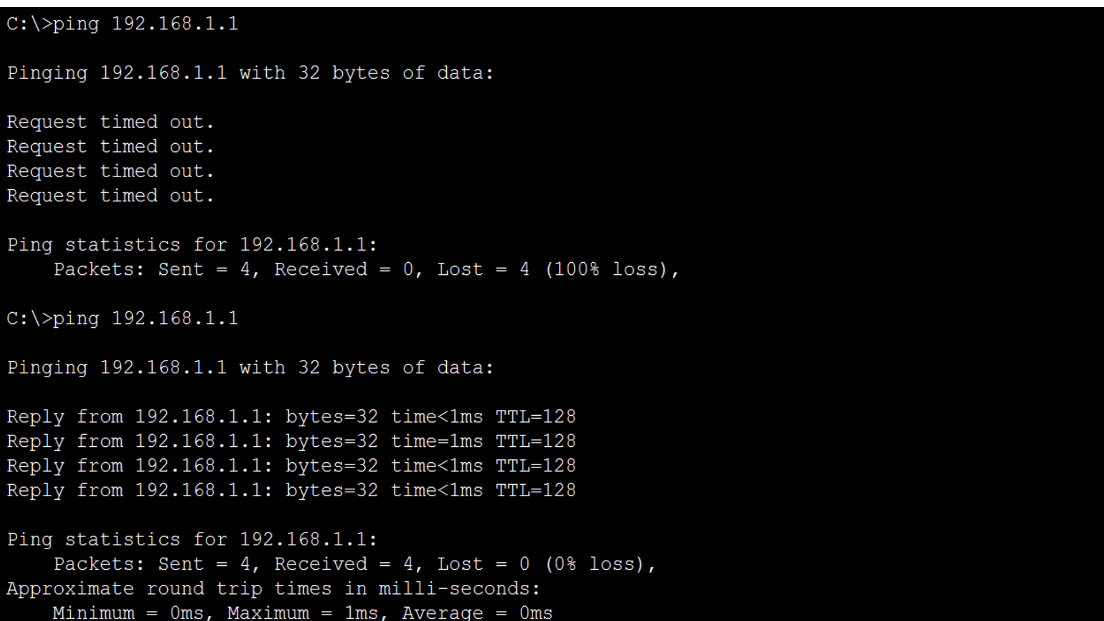
key("Up")
key("Up")
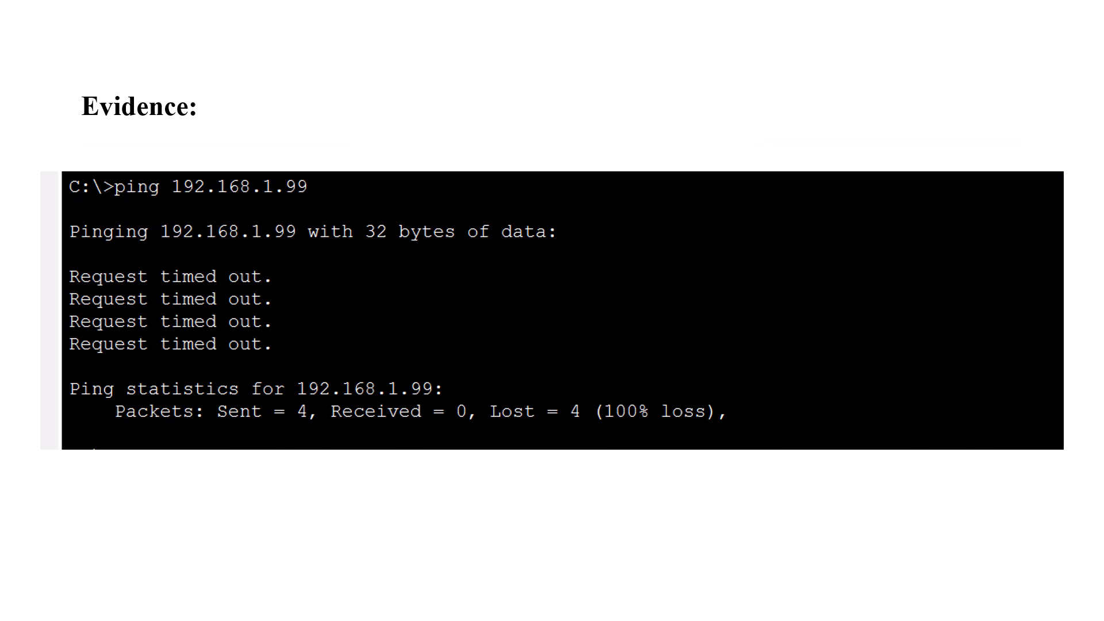
key("Down")
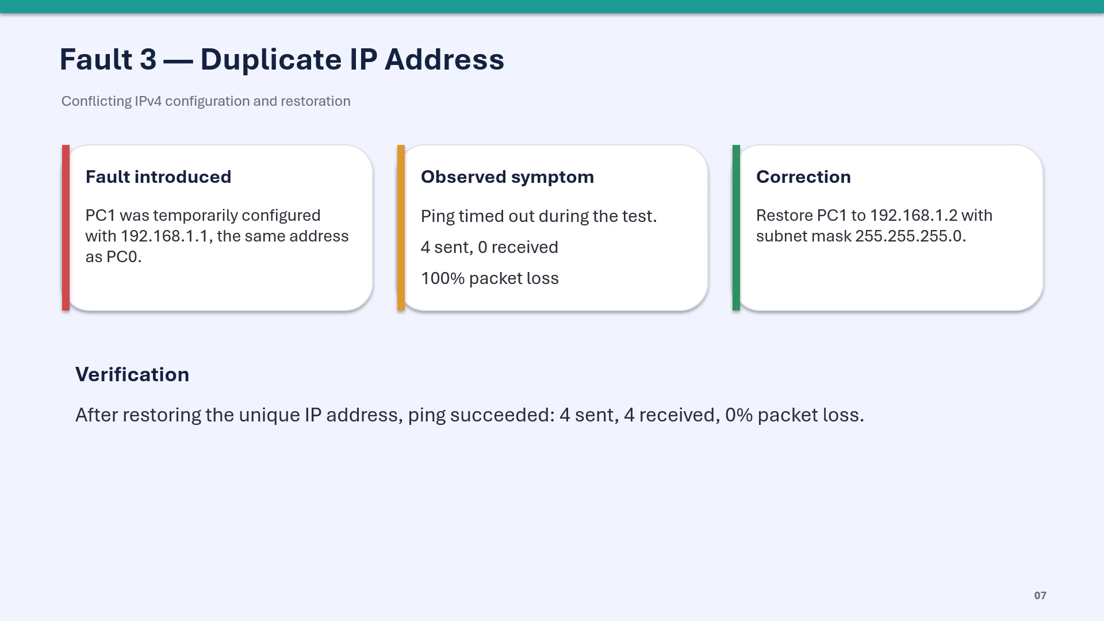
Present Fault 3 — Duplicate IP Address and its ping evidence, moving back and forth between them, and finish on Results & Conclusion.
left_click(451, 264)
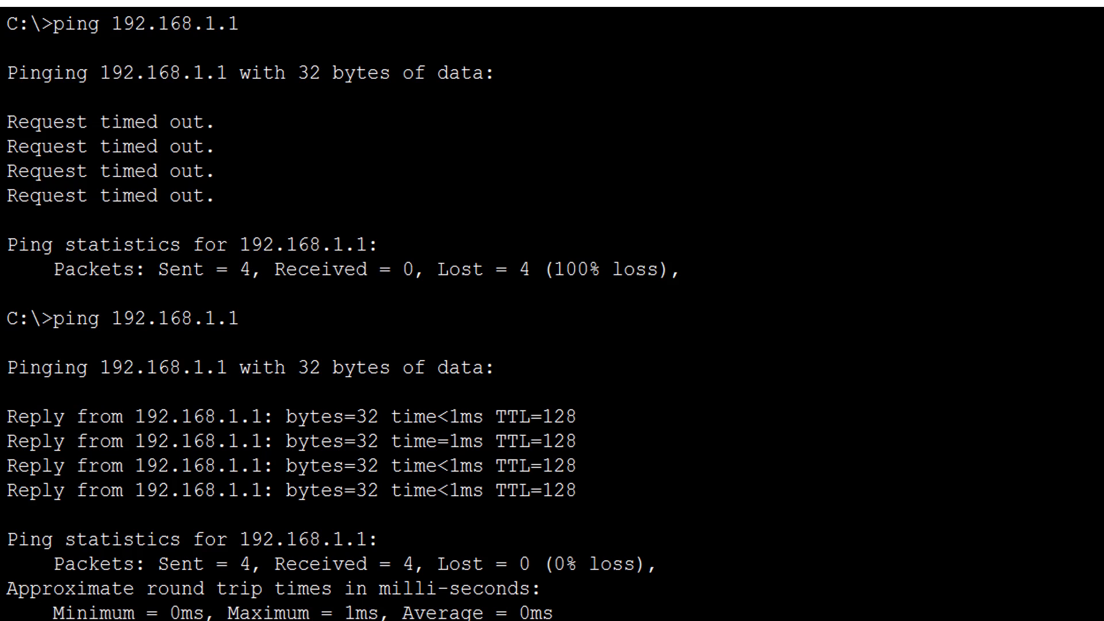
key("Left")
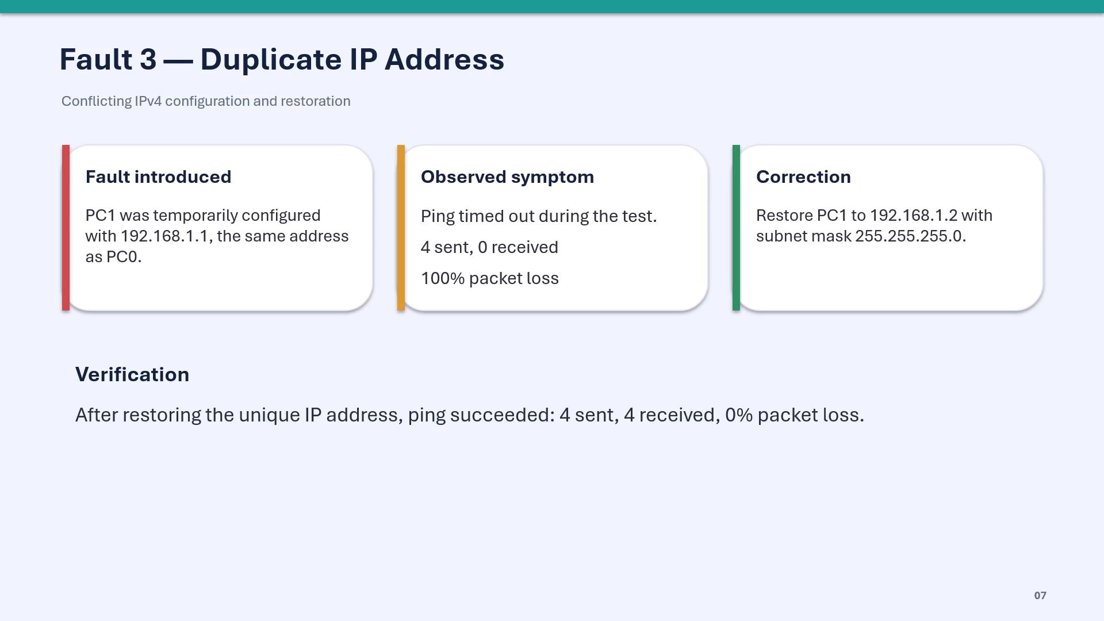
key("Down")
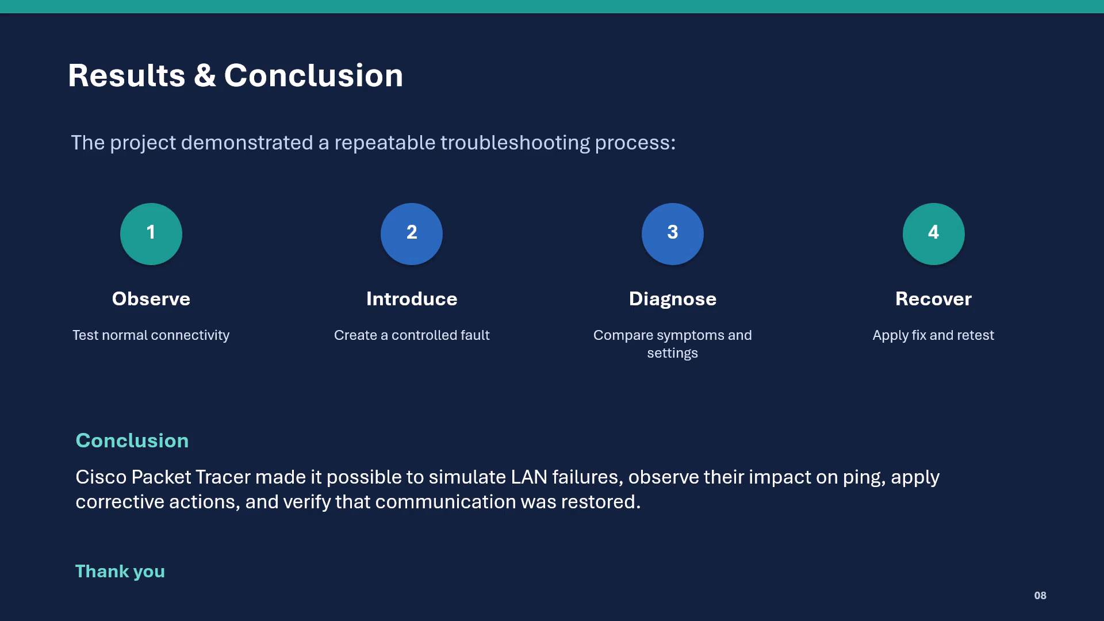
key("Up")
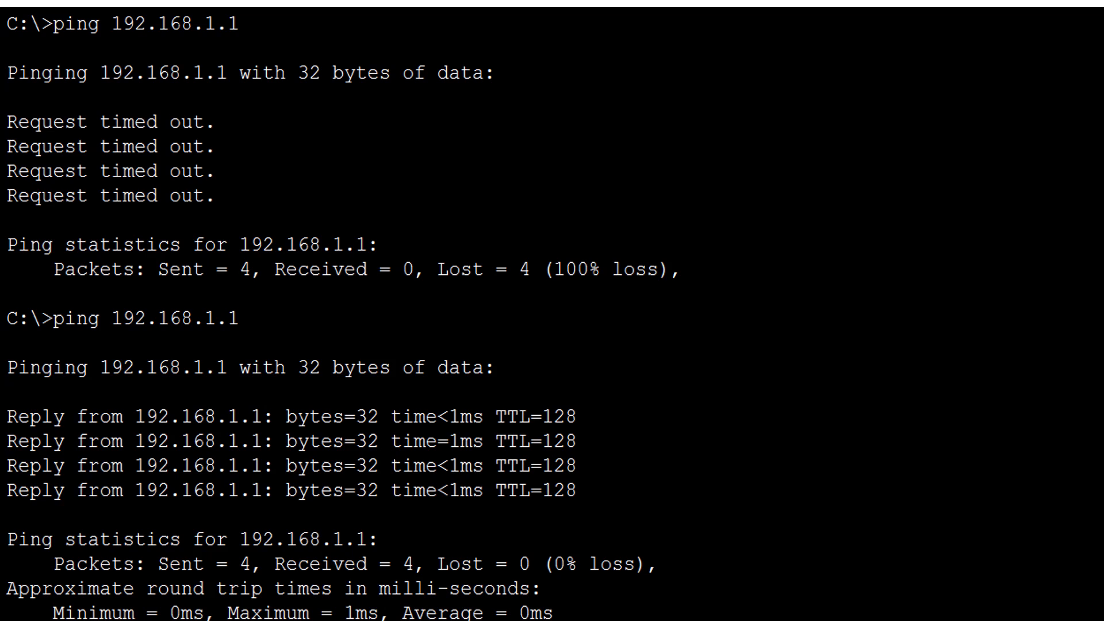
key("Up")
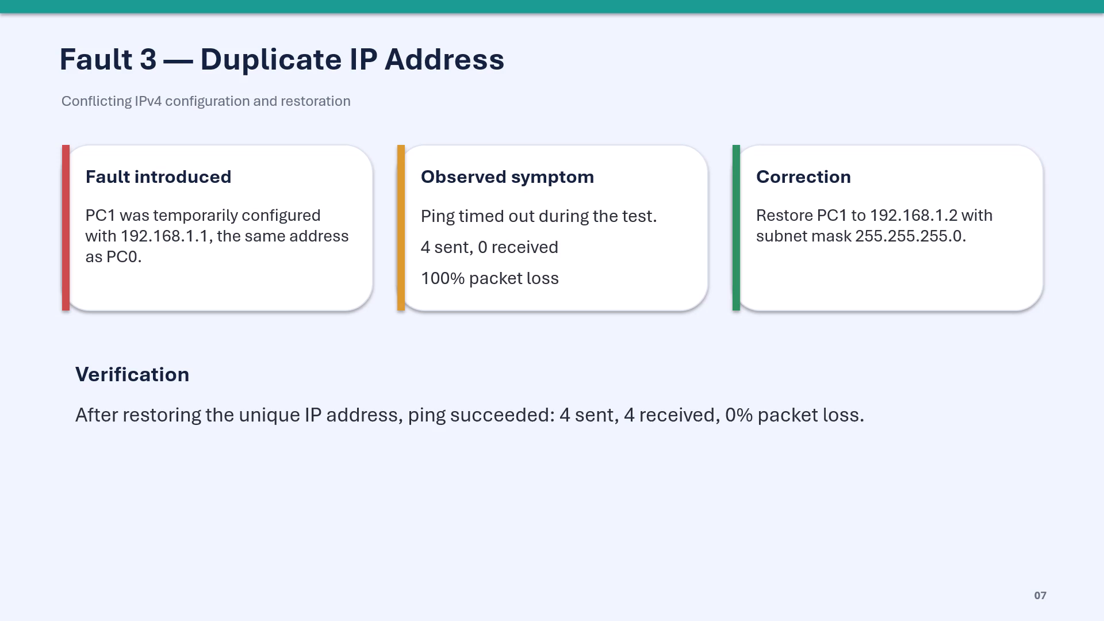
key("Down")
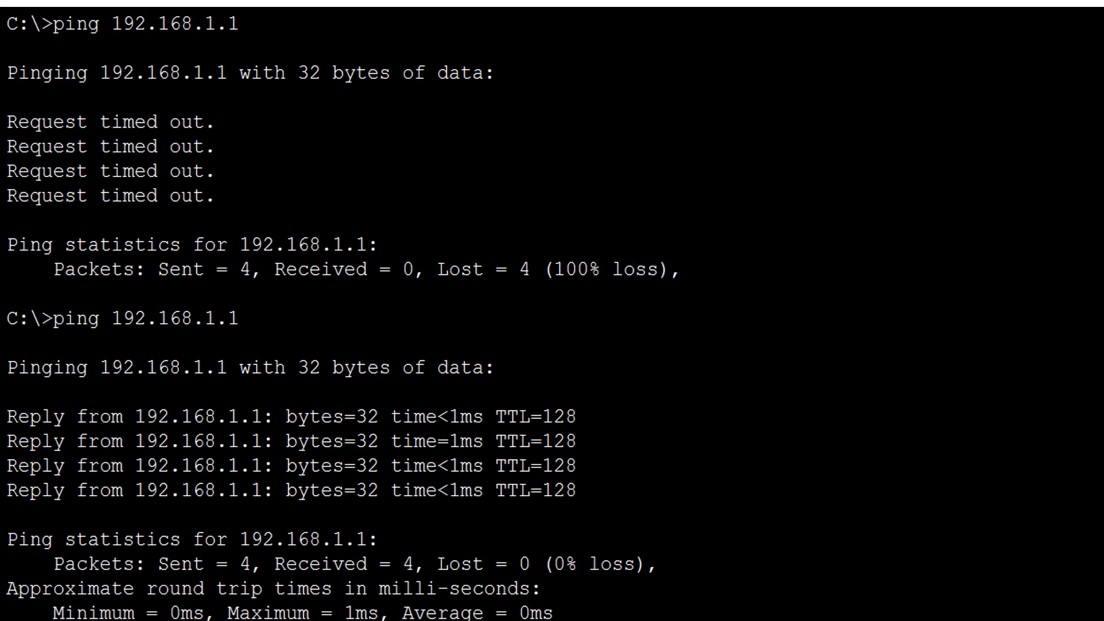
key("Up")
key("Down")
key("Up")
key("Down")
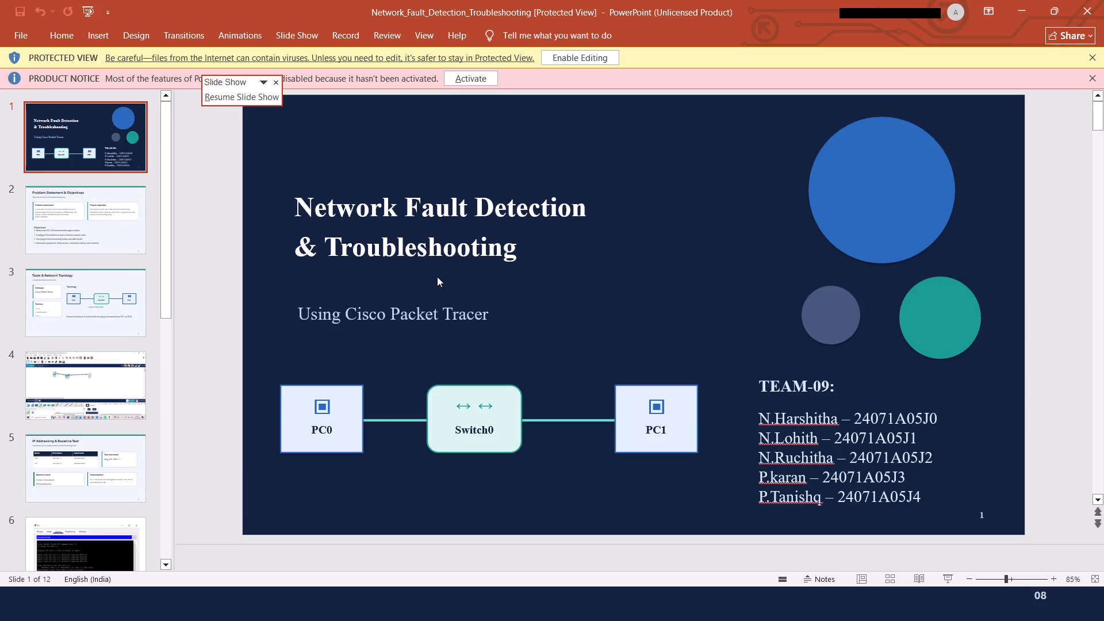
Leave the presentation and show the Windows desktop.
left_click(437, 277)
key("super+d")
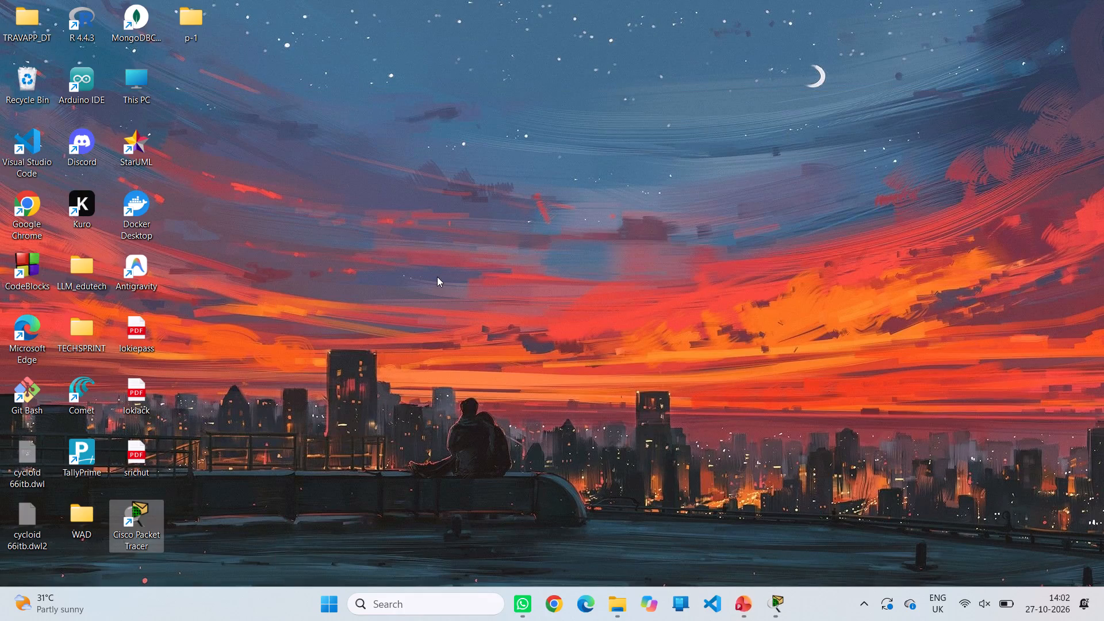